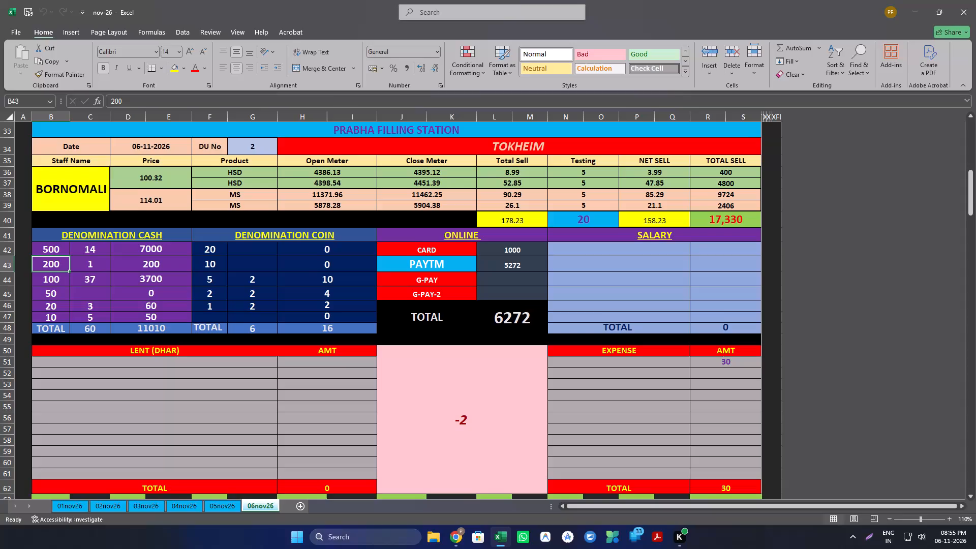
Look over the shift blocks on the 06nov26 sheet, from the filled-in ones down to the empty Gilbarco and Tokheim blocks.
scroll(425, 301, "down", 1)
scroll(425, 300, "up", 12)
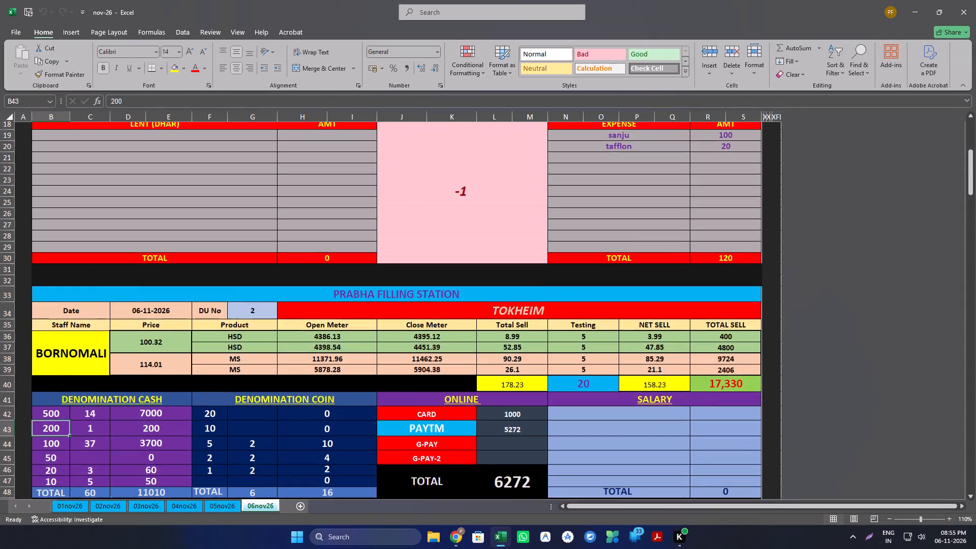
scroll(425, 299, "up", 3)
scroll(425, 299, "down", 20)
scroll(425, 299, "down", 2)
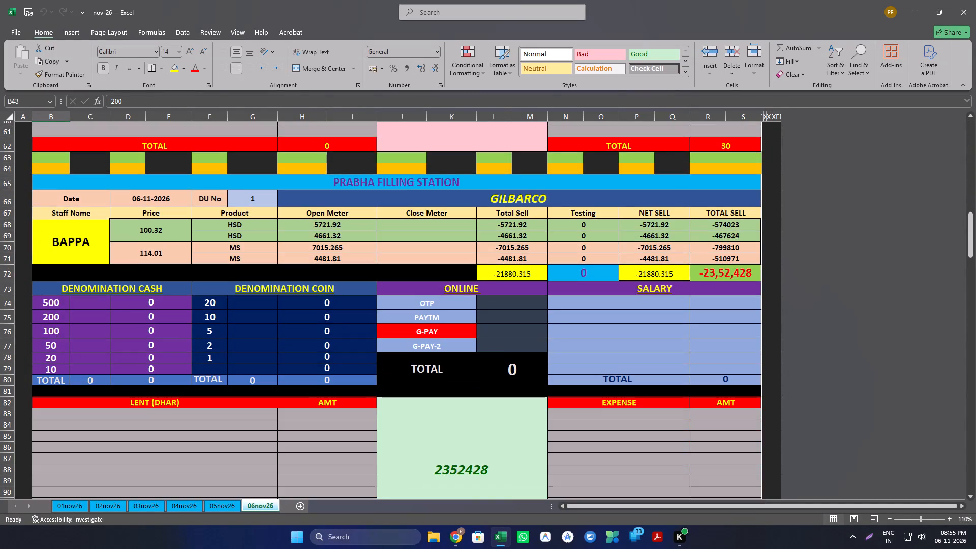
scroll(426, 295, "down", 2)
left_click(417, 156)
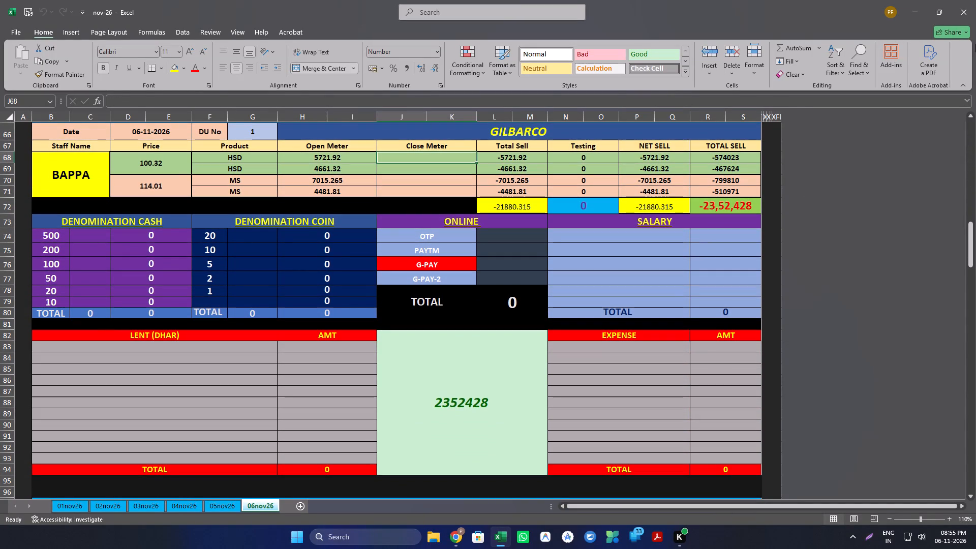
key("Down")
key("Down")
key("Down")
key("Down")
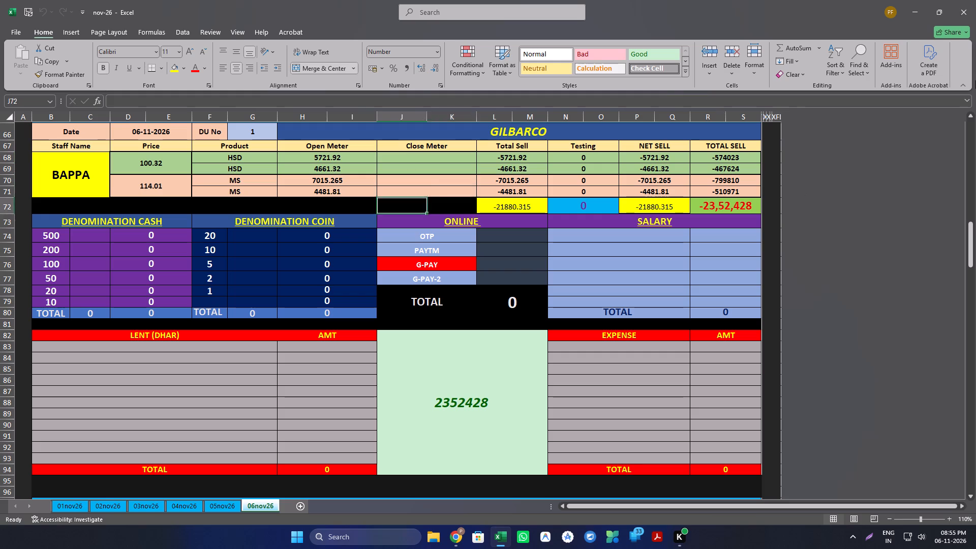
key("Down")
key("Down")
key("Down")
key("Down")
key("Down")
key("Down")
key("Down")
key("Down")
key("Down")
key("Down")
key("Down")
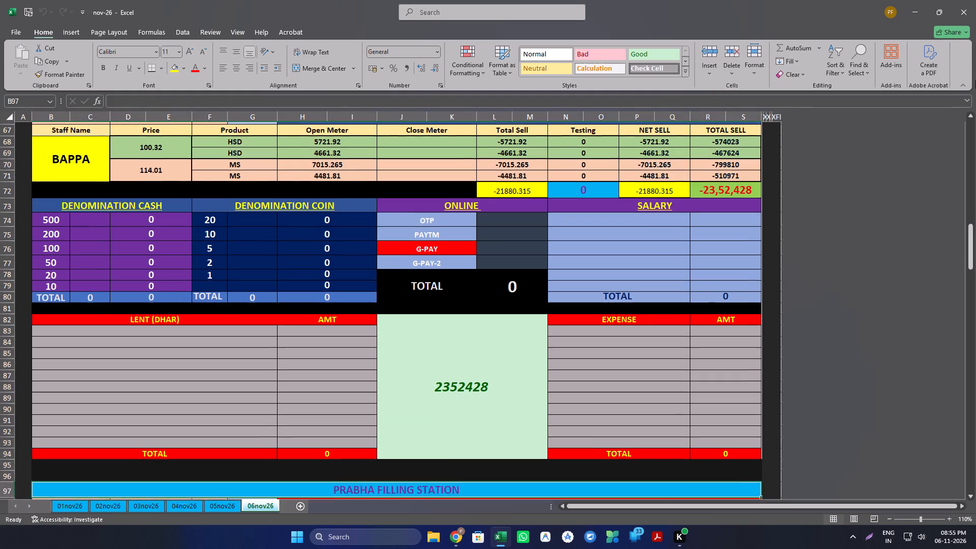
key("Down")
key("Down")
key("Down")
key("Down")
key("Down")
key("Down")
key("Down")
key("Down")
key("Down")
key("Down")
key("Down")
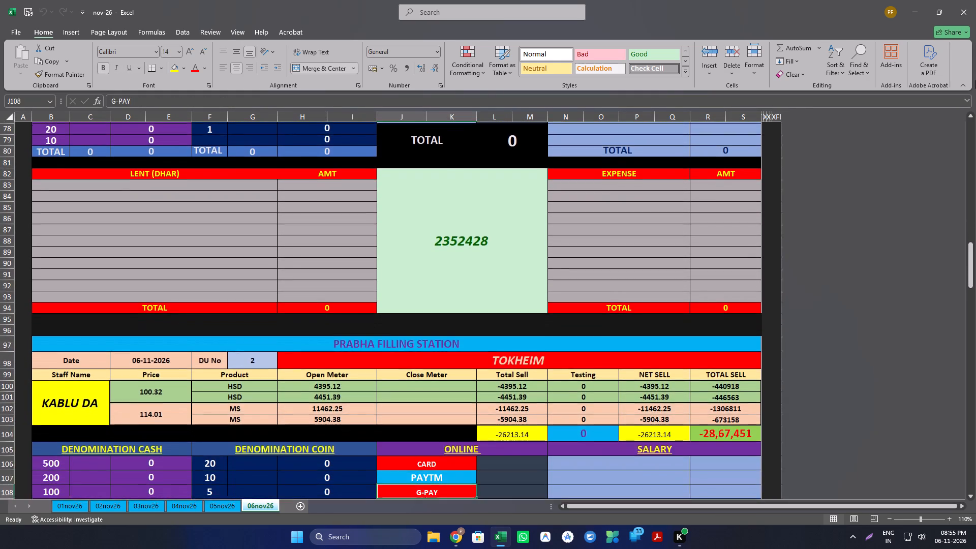
key("Down")
key("Down")
key("Down")
key("Down")
key("Down")
key("Down")
key("Down")
Enter the close meter readings in the lower Tokheim block: HSD 4418.05 and 4573.19, MS 11554.72 and 5929.32.
key("Up")
key("Up")
key("Up")
key("Up")
key("Up")
key("Up")
key("Up")
key("Up")
key("Up")
key("Up")
key("Up")
key("Up")
key("Up")
key("Up")
key("Up")
key("Up")
key("Up")
key("Up")
key("Up")
key("Up")
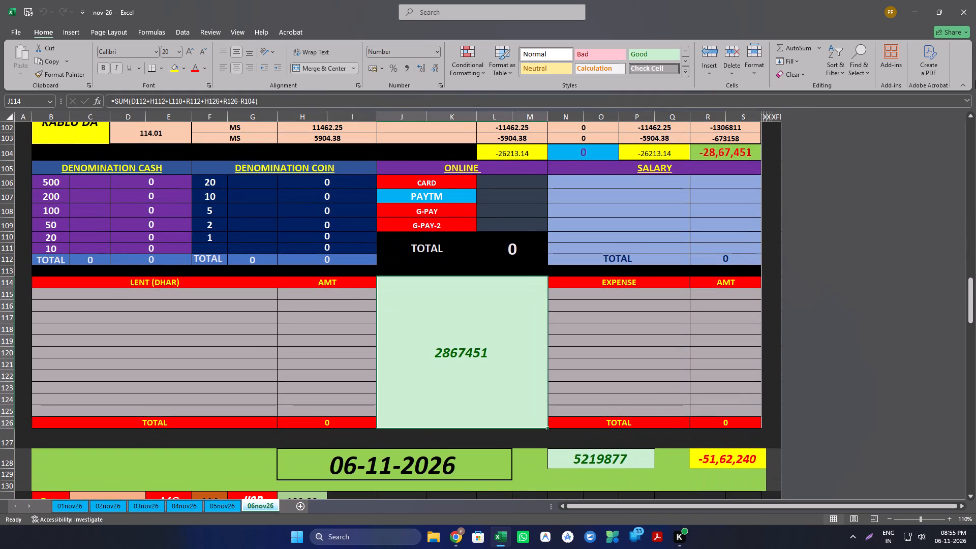
key("Up")
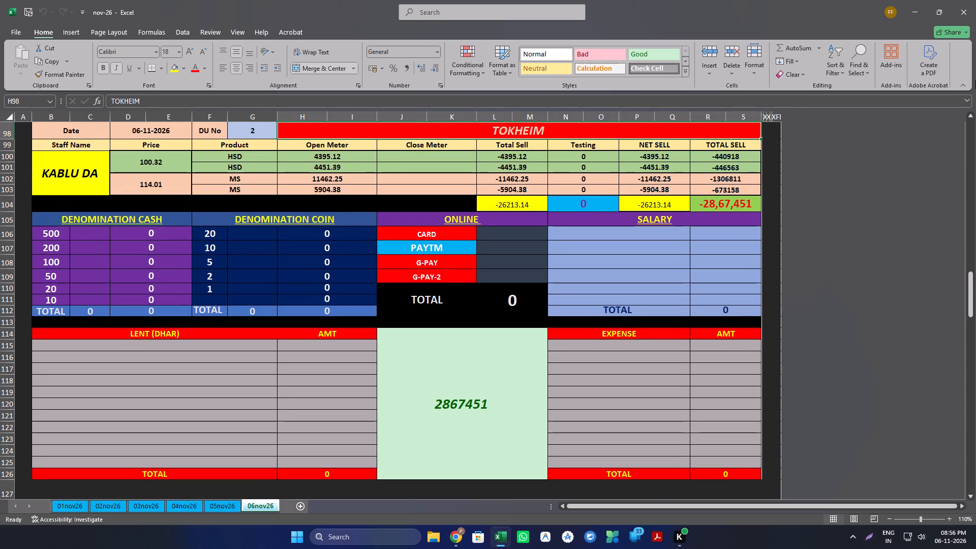
key("Up")
key("Up")
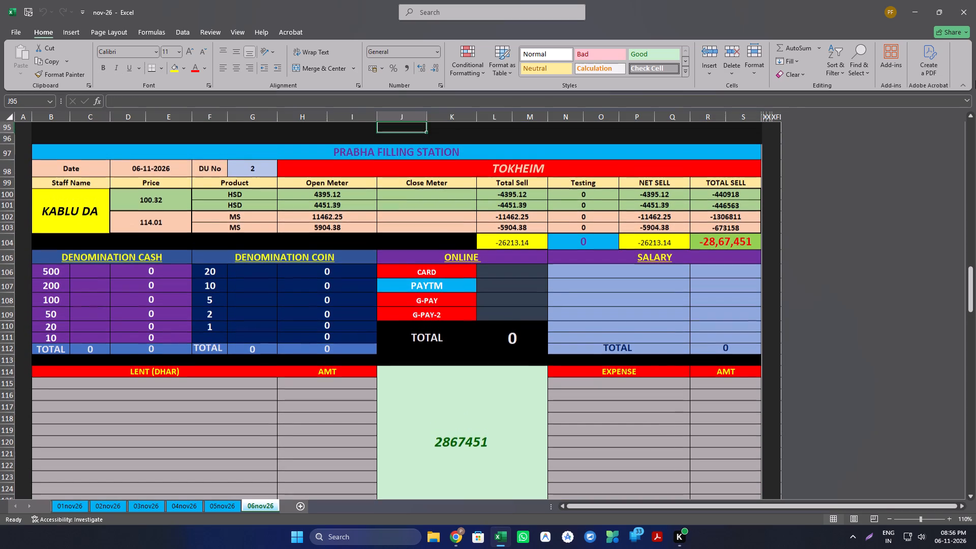
key("Down")
key("Down")
key("Down")
key("Down")
key("Down")
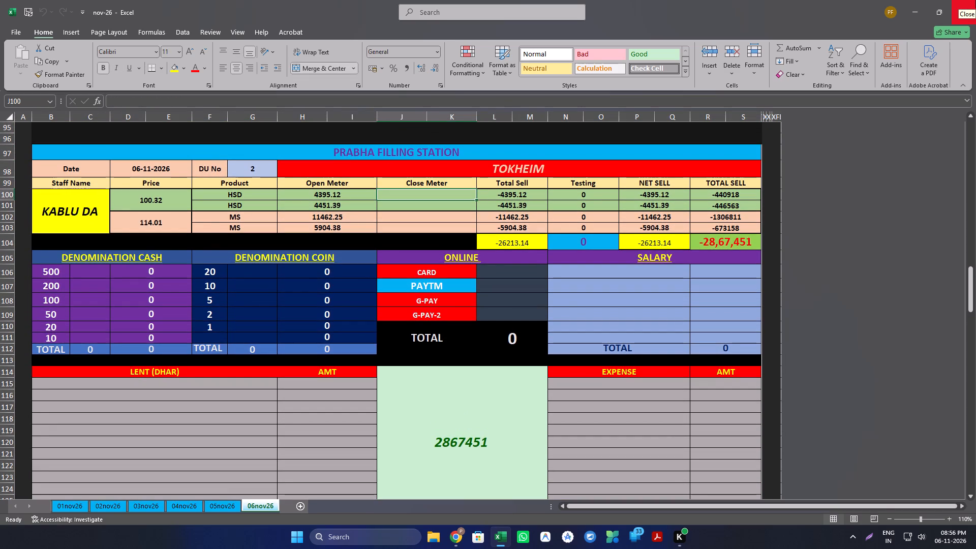
type("4418")
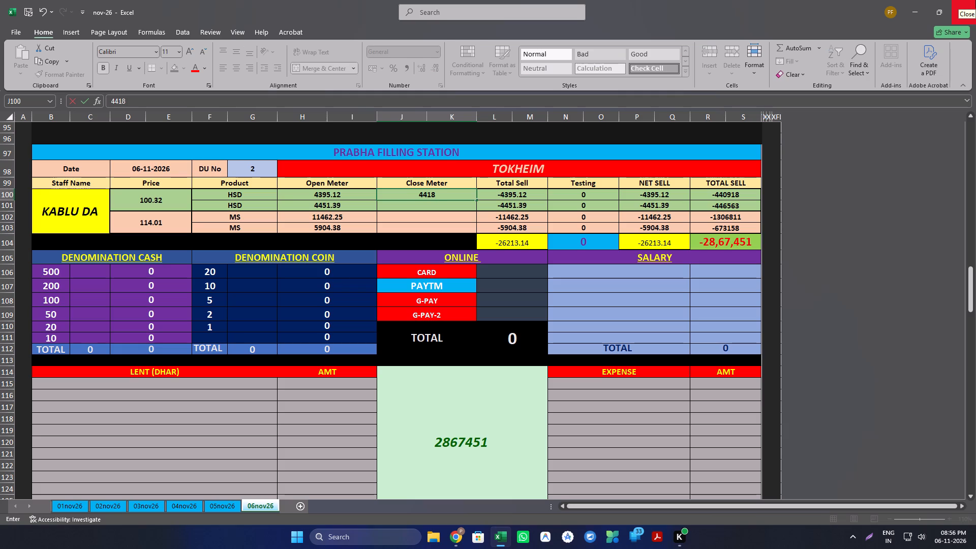
type(".05")
key("Return")
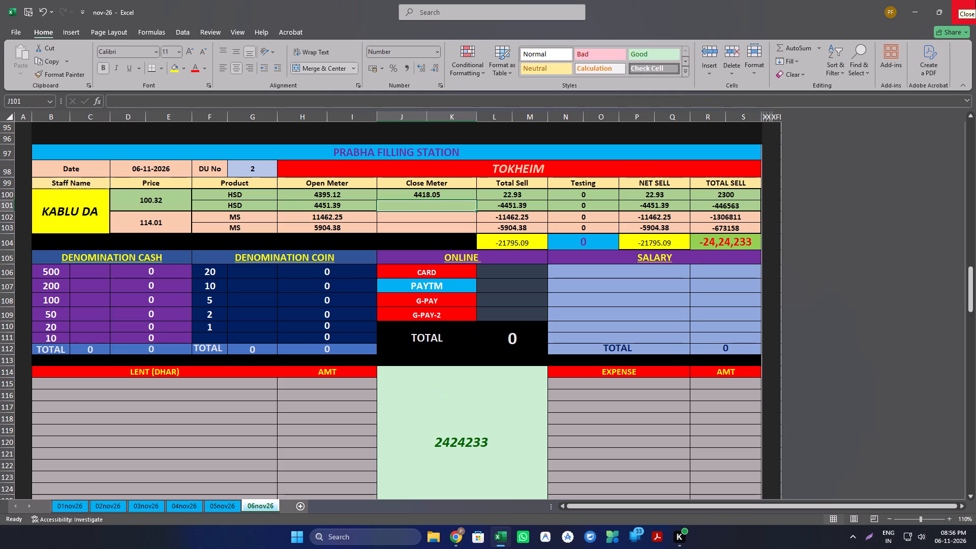
type("4573.")
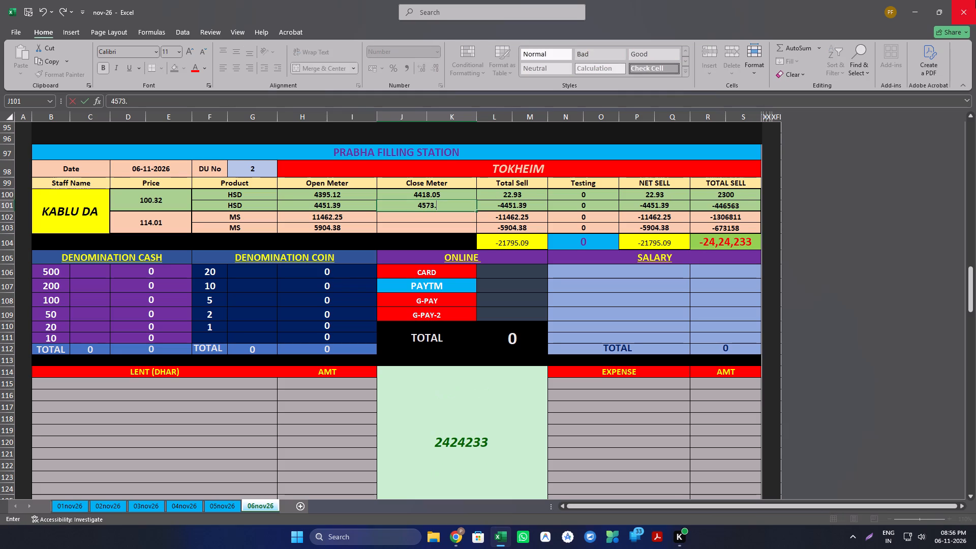
type("19")
key("Return")
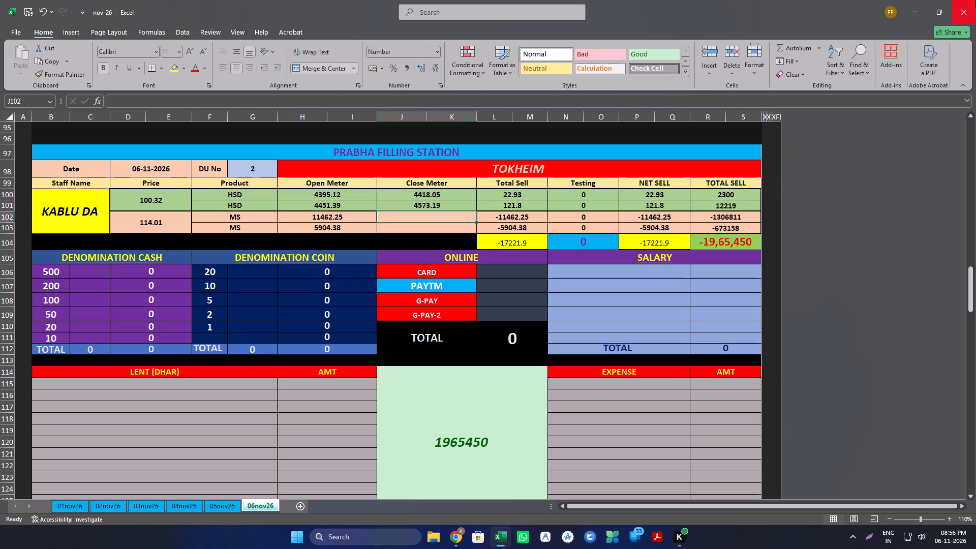
type("11554.")
type("72")
key("Return")
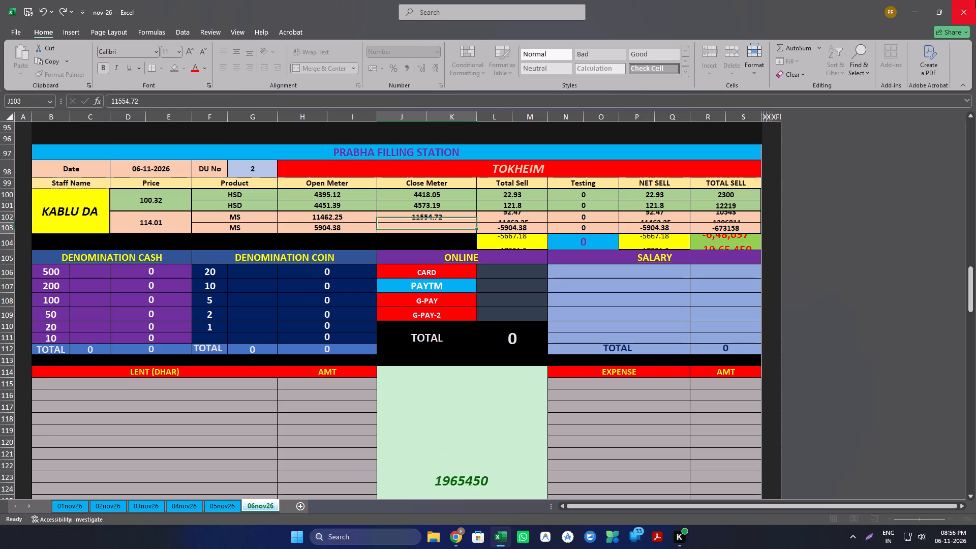
type("5929")
type(".32")
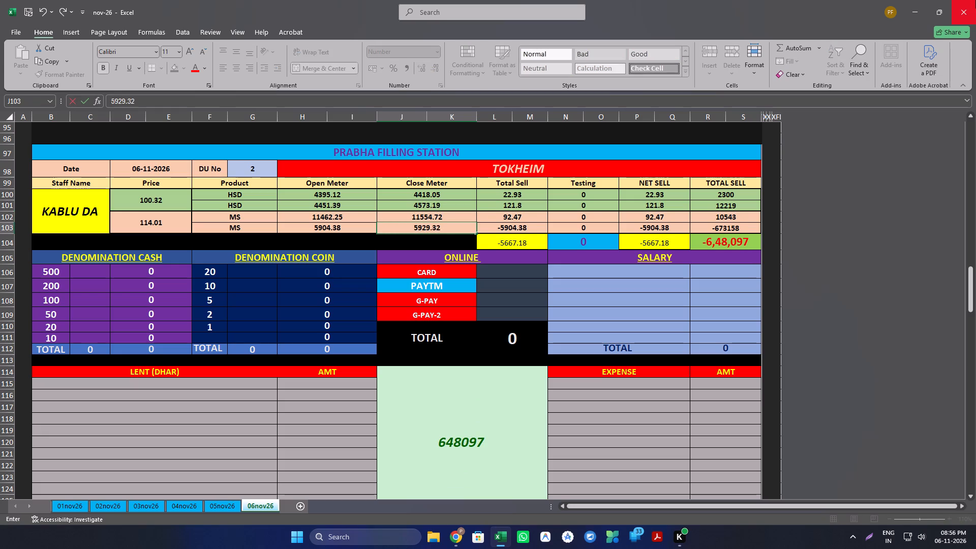
key("Return")
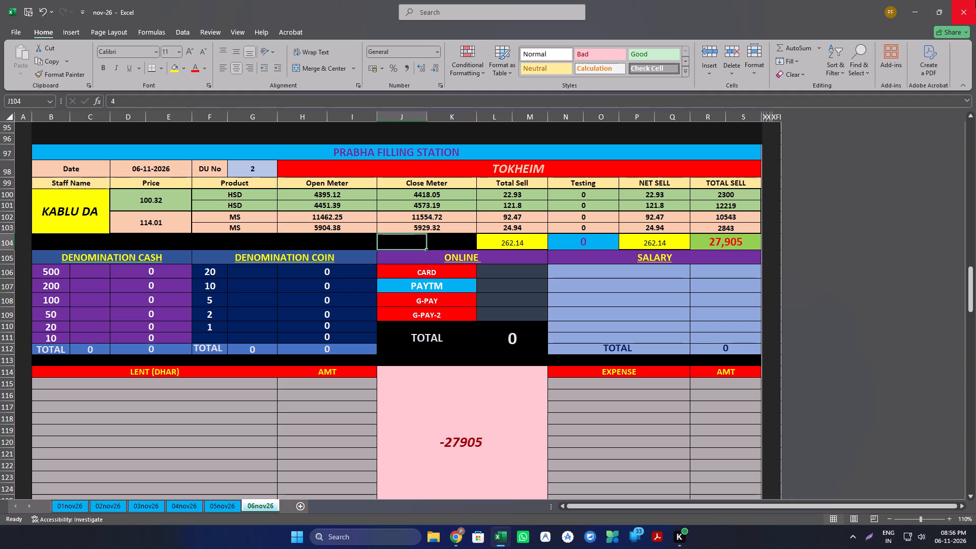
Enter 6059 as the PAYTM amount in the lower Tokheim block's online section.
key("Right")
key("Right")
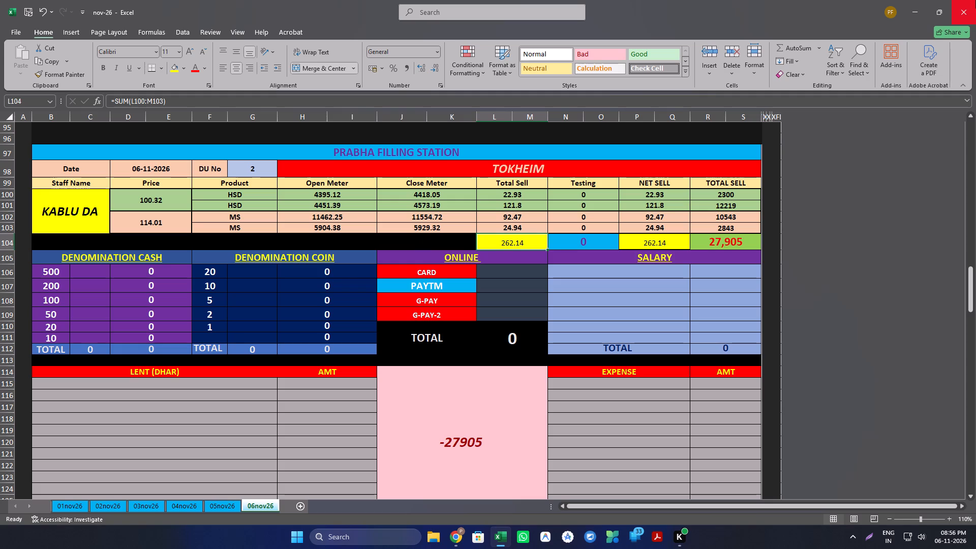
key("Down")
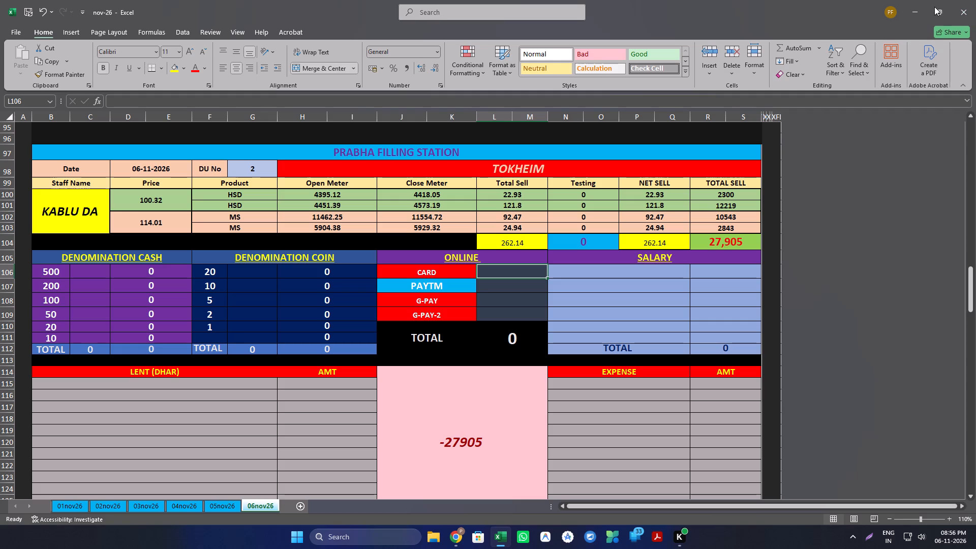
scroll(944, 107, "up", 20)
middle_click(927, 135)
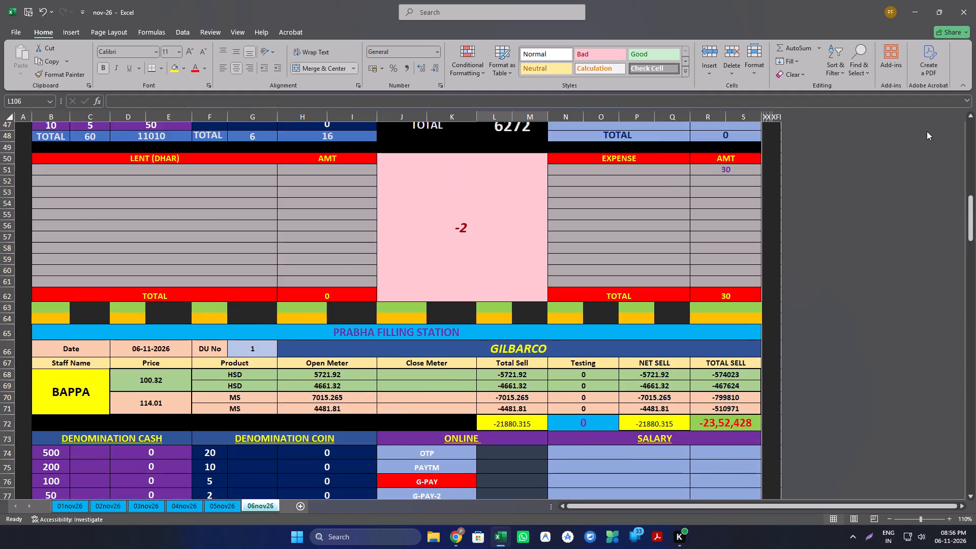
scroll(927, 131, "up", 5)
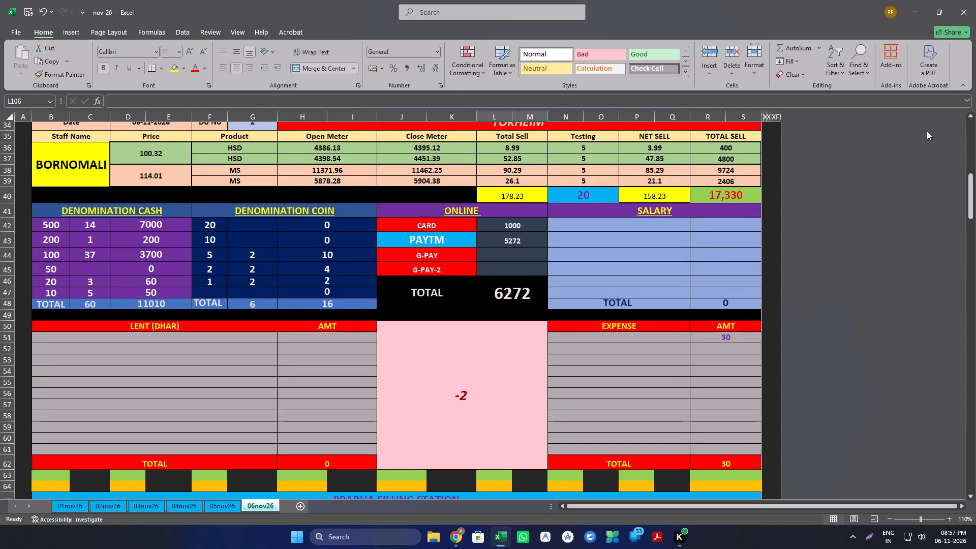
scroll(944, 175, "down", 2)
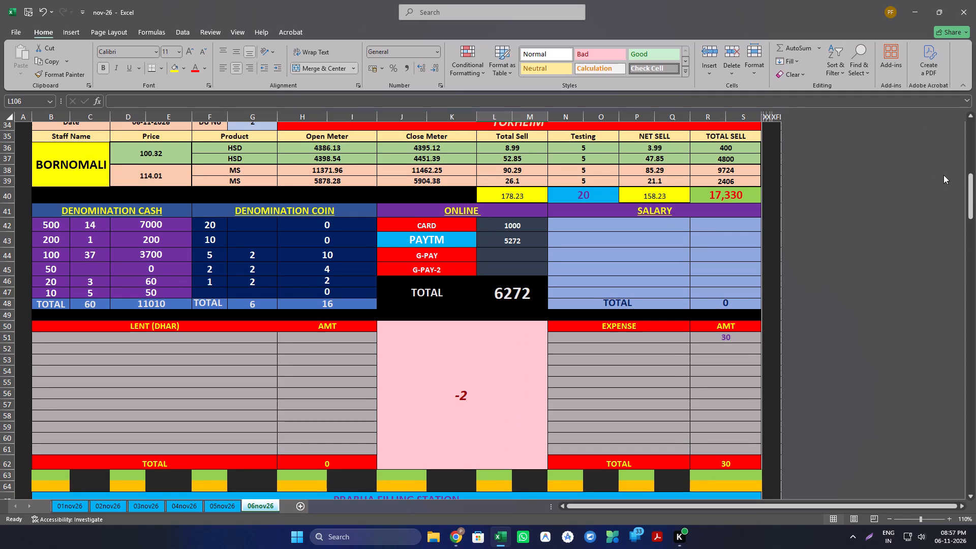
scroll(943, 175, "down", 18)
scroll(922, 180, "down", 4)
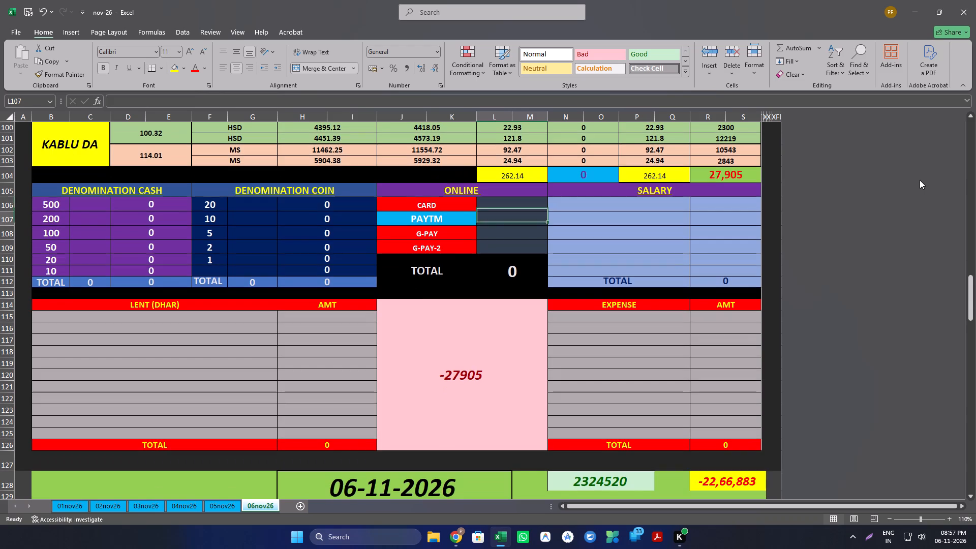
type("6059")
key("Return")
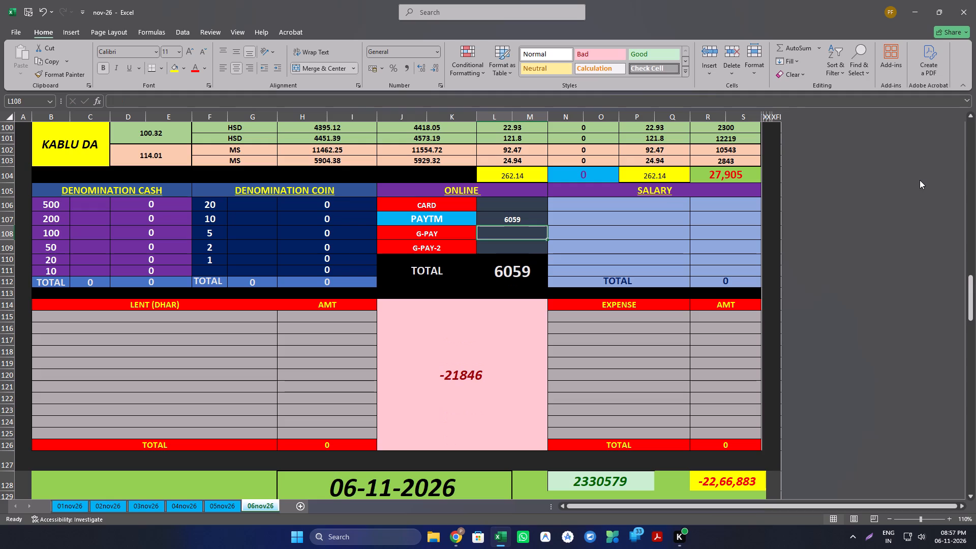
Examine the online payment section of the empty Gilbarco block in rows 73 to 80.
key("Up")
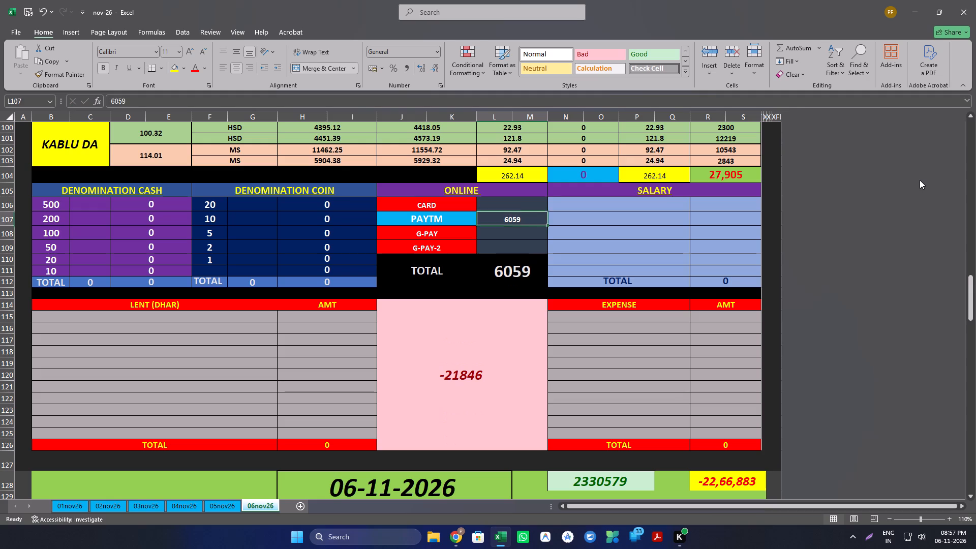
key("Up")
key("Up")
key("Up")
key("Up")
key("Up")
key("Up")
key("Up")
key("Up")
key("Up")
key("Up")
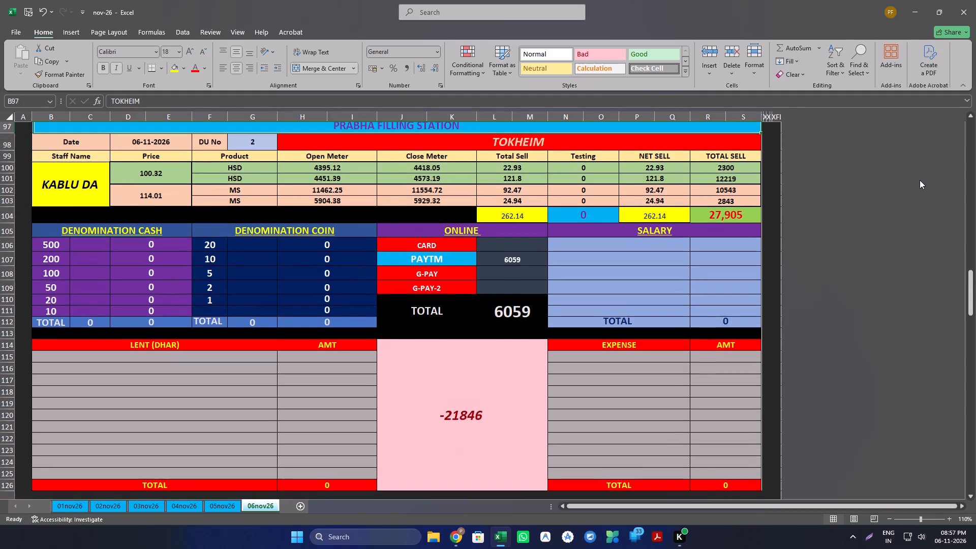
key("Up")
key("Up")
key("Up")
key("Up")
key("Up")
key("Up")
key("Up")
key("Up")
key("Up")
key("Up")
key("Up")
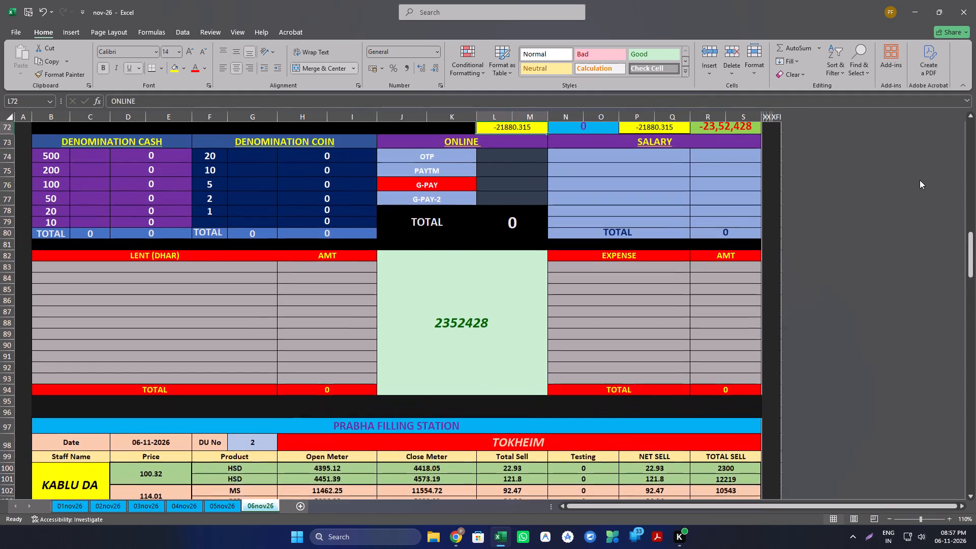
key("Up")
key("Down")
key("Down")
key("Down")
key("Down")
key("Down")
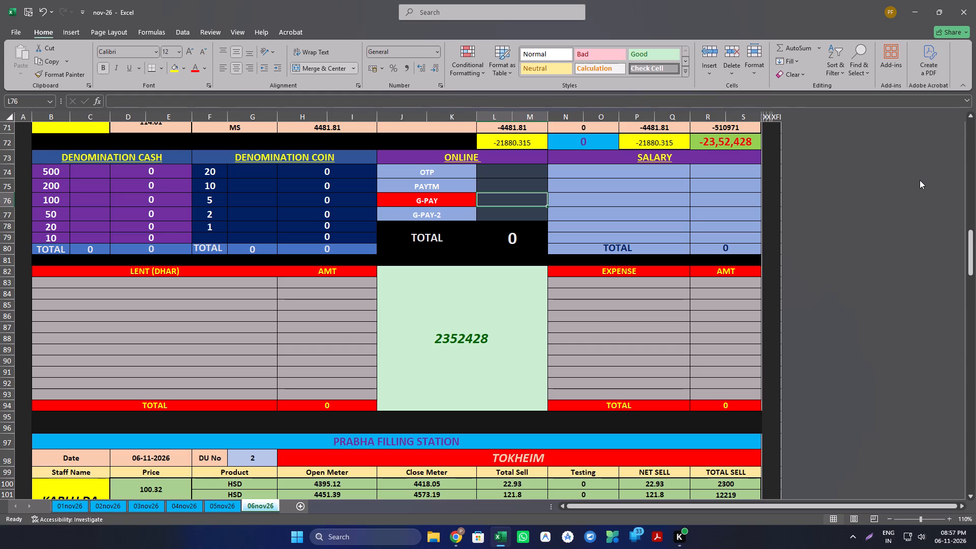
Enter a count of 35 for the 500 notes in the lower Tokheim block's cash denominations.
scroll(811, 251, "down", 12)
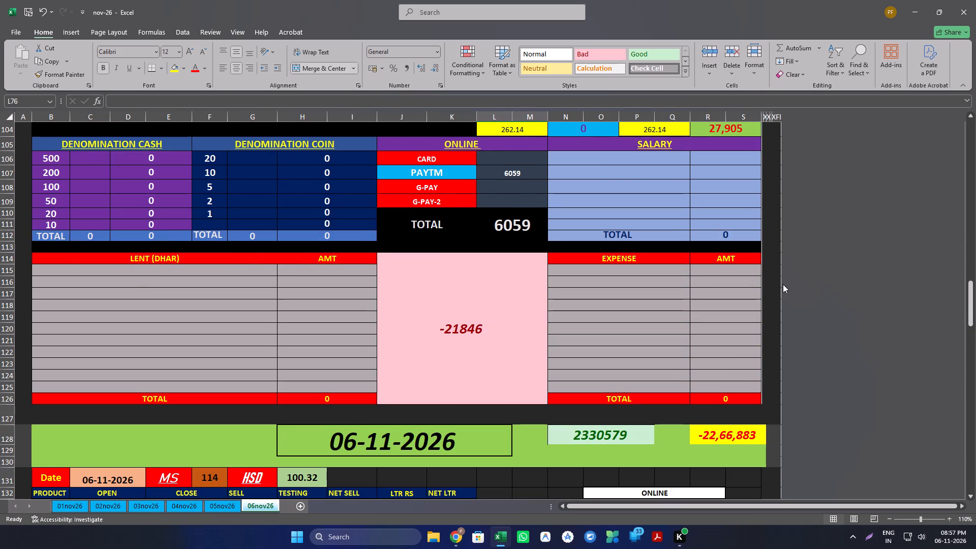
scroll(784, 282, "up", 2)
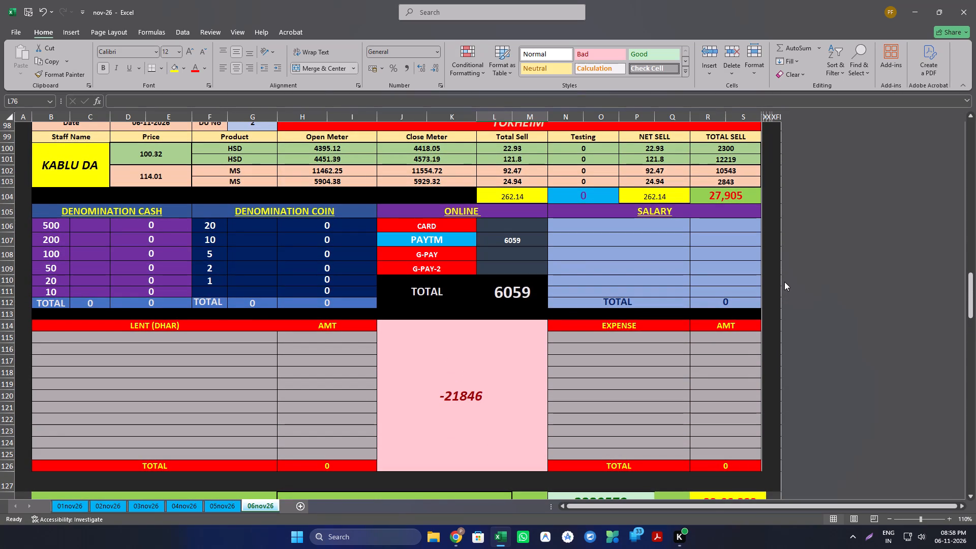
left_click_drag(969, 382, 940, 292)
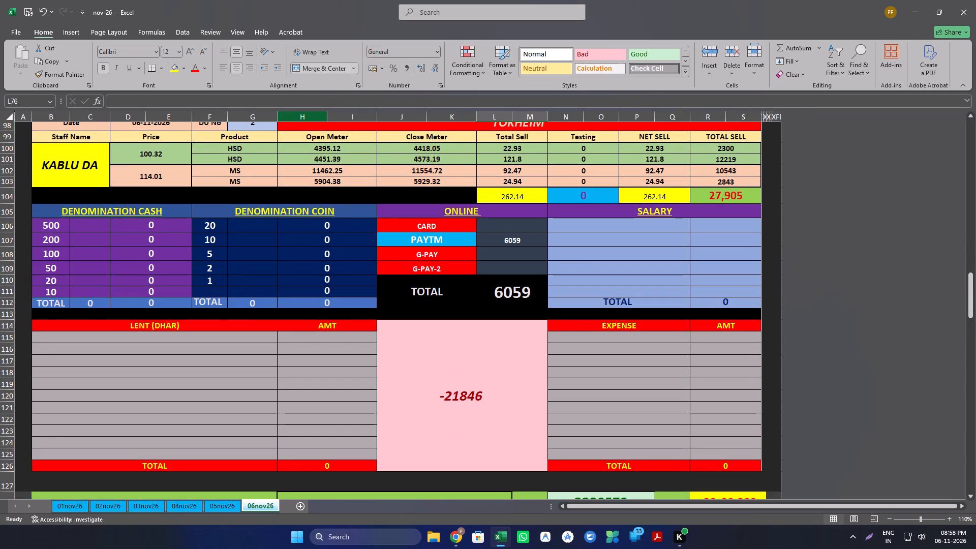
left_click(86, 232)
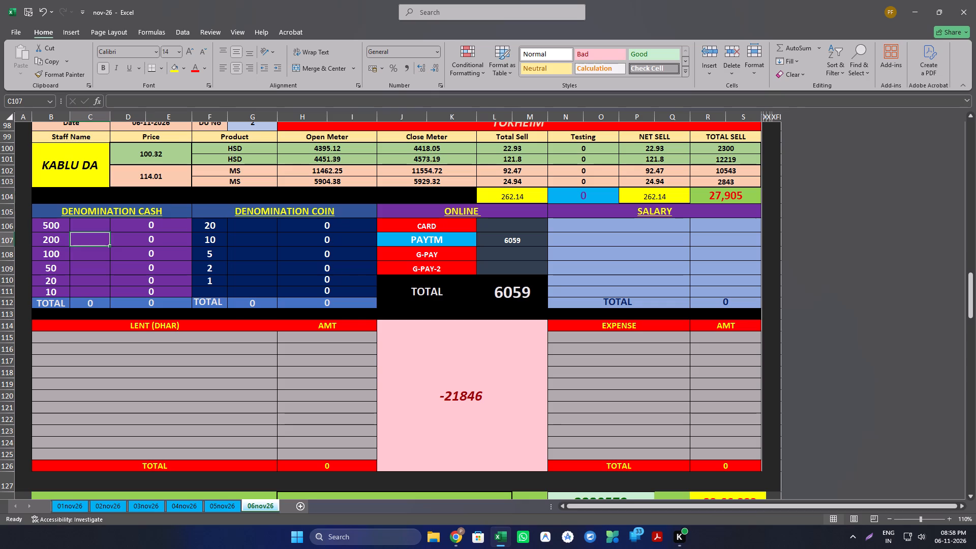
type("35")
key("Return")
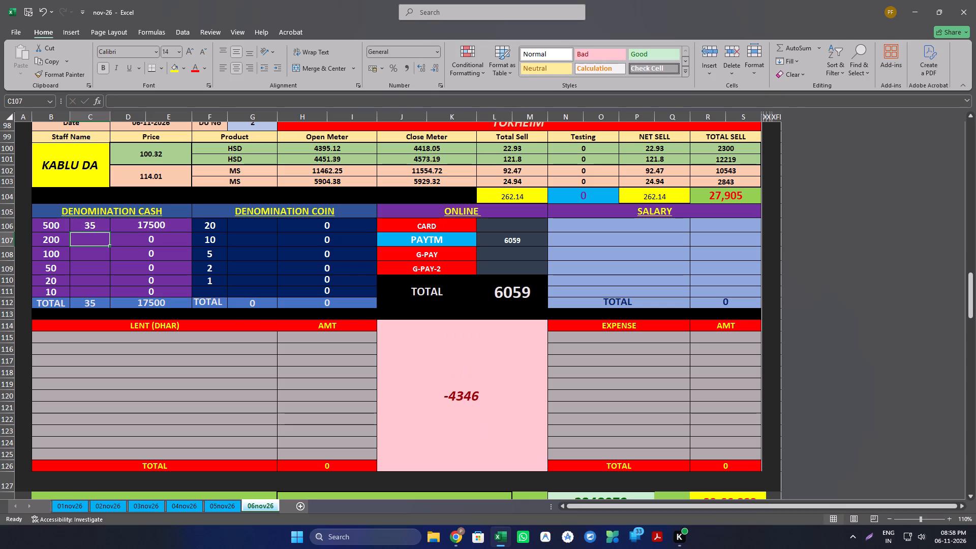
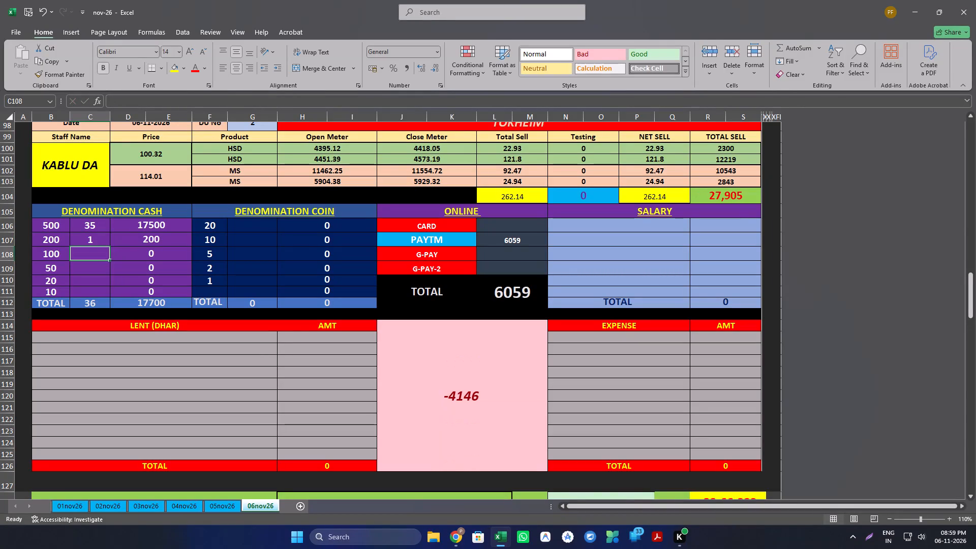
Enter a count of 11 for the 100 notes in the lower Tokheim block's cash denominations.
type("11")
key("Return")
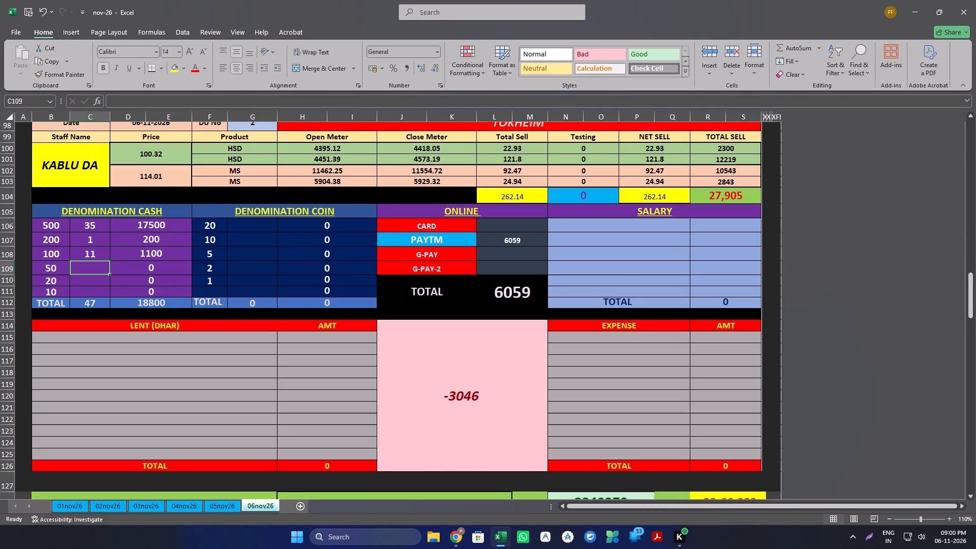
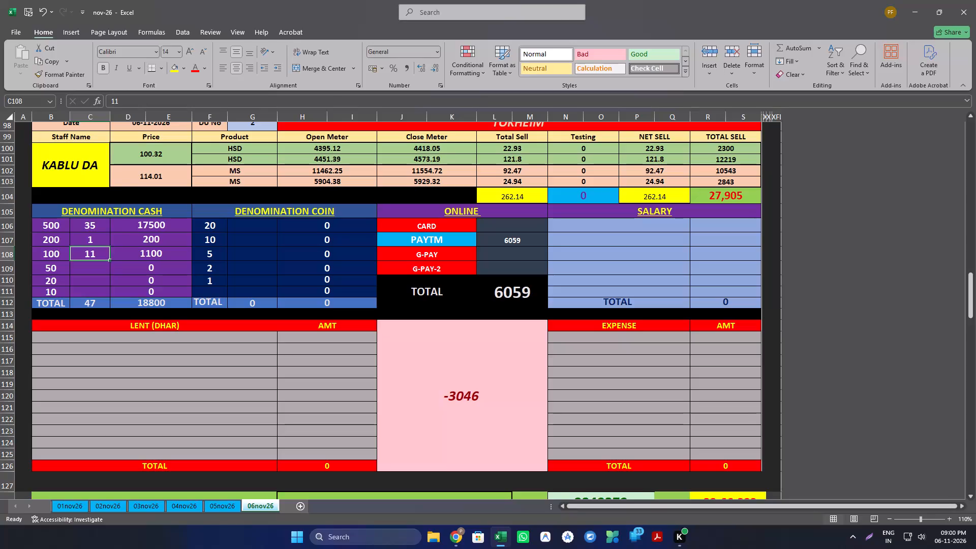
Set the cash denomination counts in the lower Tokheim block to 8 for 100 notes, 5 for 50 notes and 5 for 10 notes.
key("8")
key("Return")
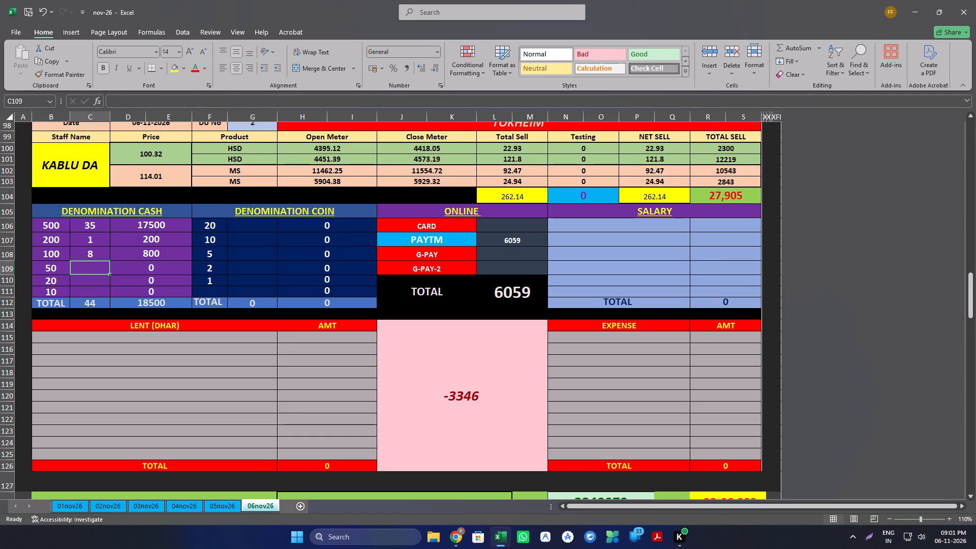
key("5")
key("Return")
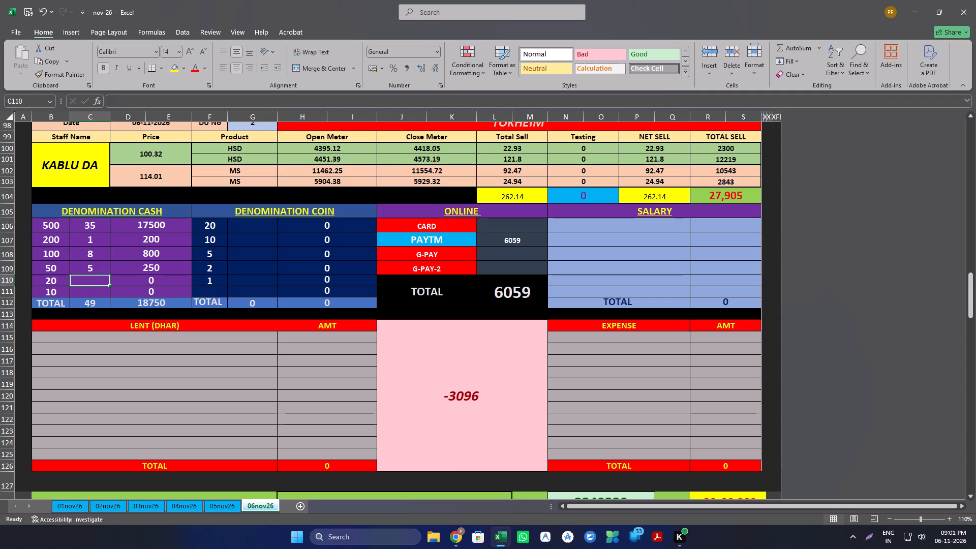
key("Down")
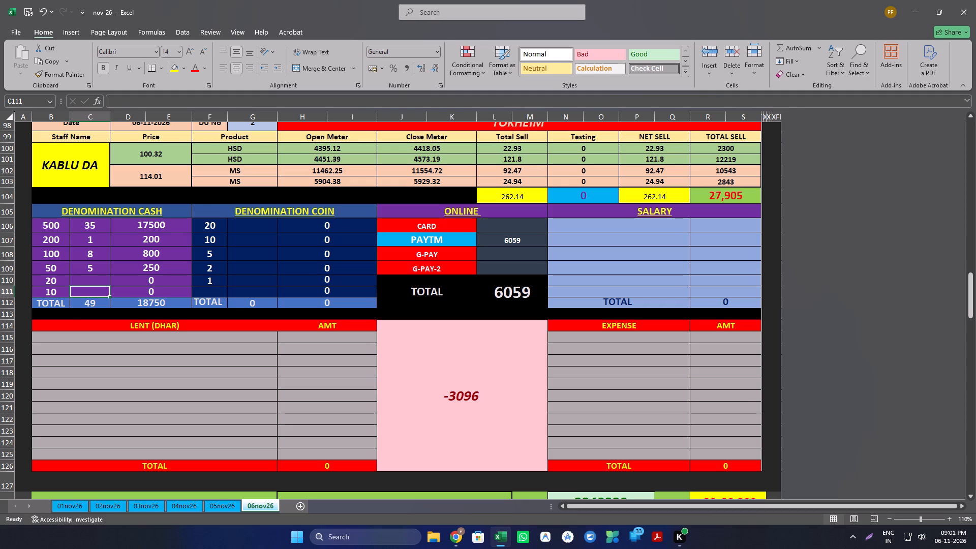
key("5")
key("Return")
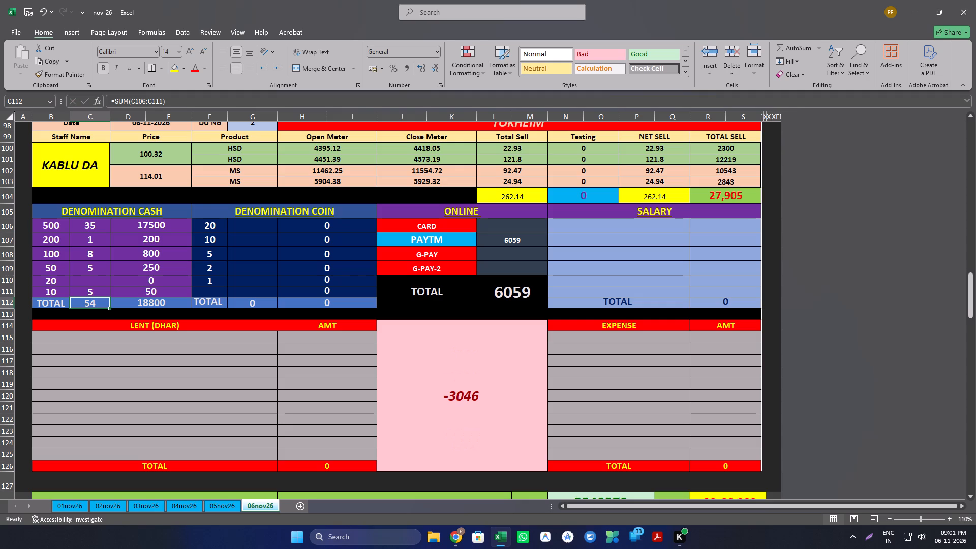
Correct the count of 10 notes in the lower Tokheim block's cash denominations to 6.
key("Up")
key("6")
key("Return")
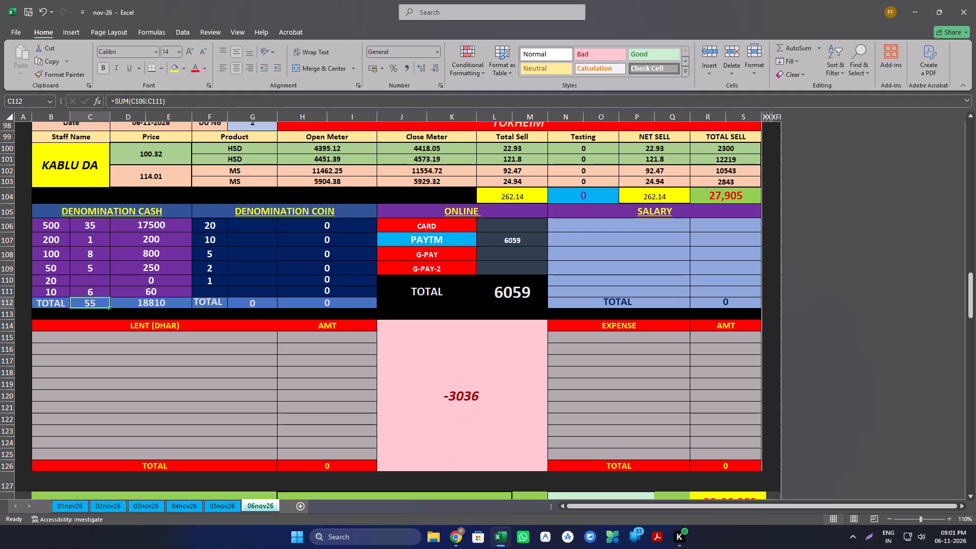
Enter a count of 1 for the 10 coins in the same block's coin denominations.
key("Right")
key("Right")
key("Up")
key("Up")
key("Right")
key("Right")
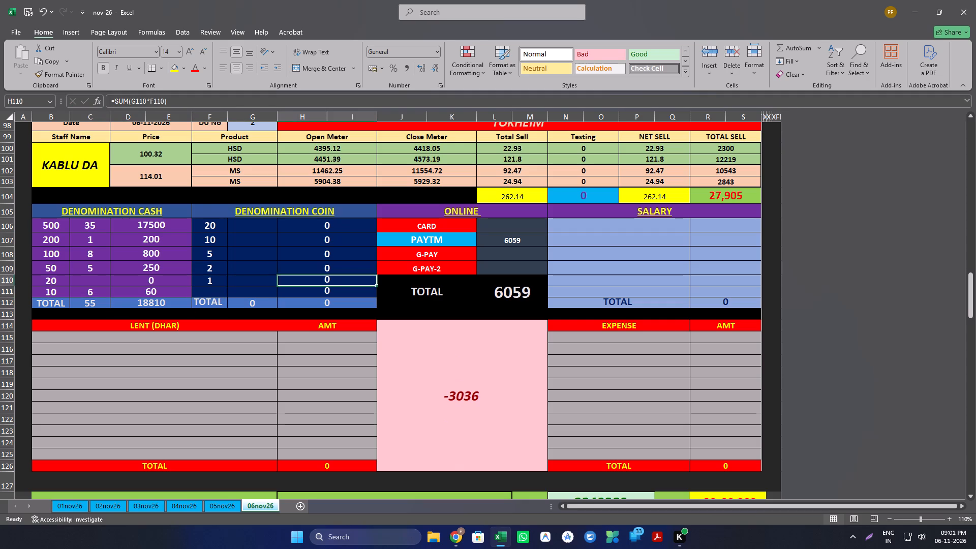
key("Up")
key("Up")
key("Left")
key("Up")
key("Up")
key("Down")
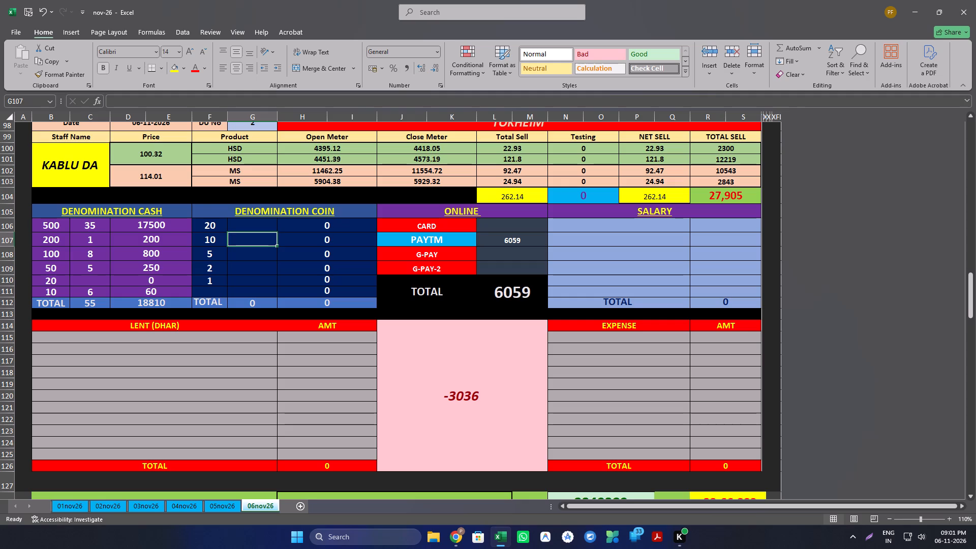
key("1")
key("Return")
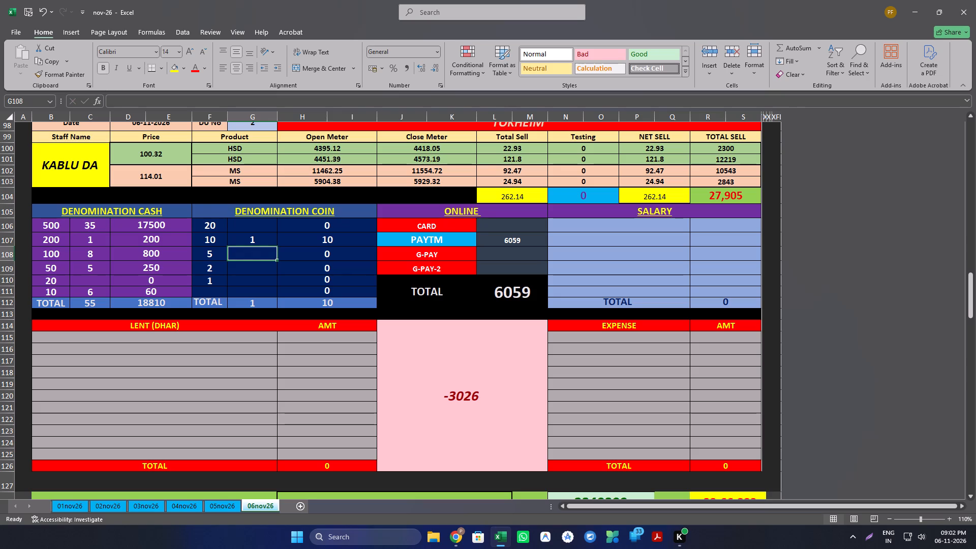
Enter an amount of 5016 in the first row of the block's LENT (DHAR) table.
key("Right")
key("Right")
key("Right")
key("Right")
key("Right")
key("Down")
key("Left")
key("Down")
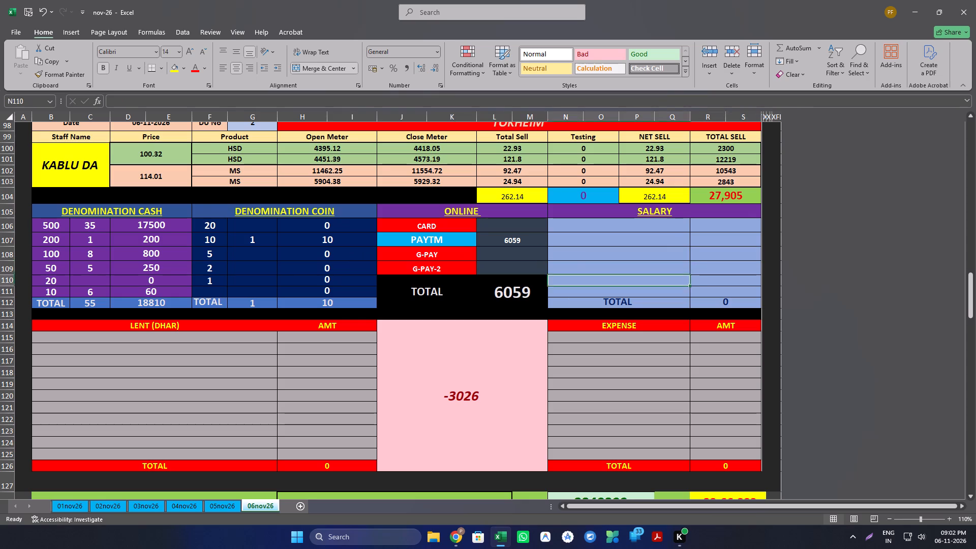
key("Left")
key("Down")
key("Left")
key("Down")
key("Left")
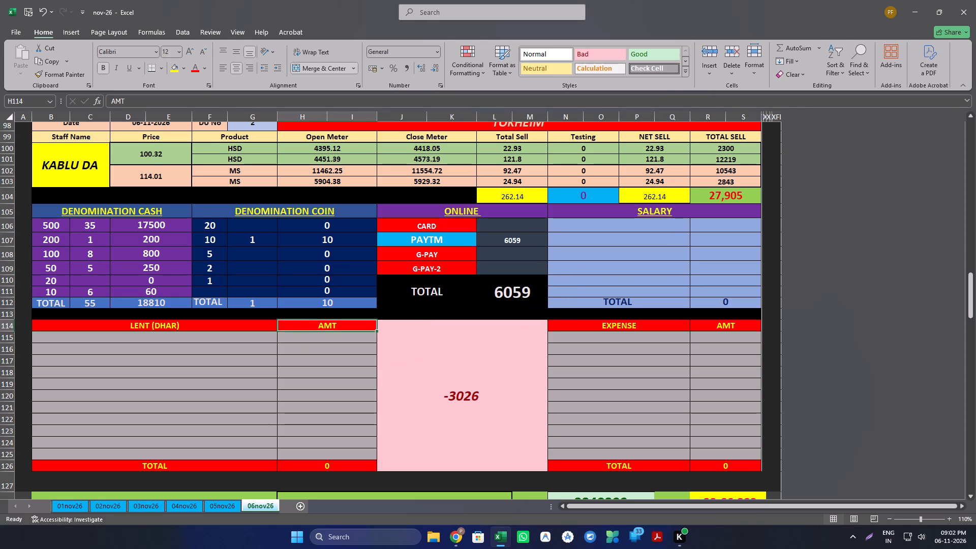
key("Down")
type("5016")
key("Return")
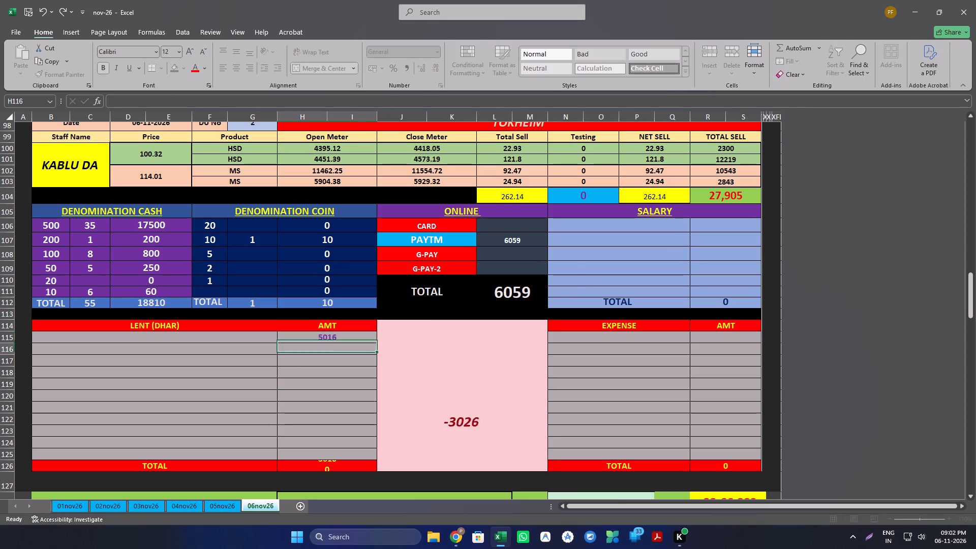
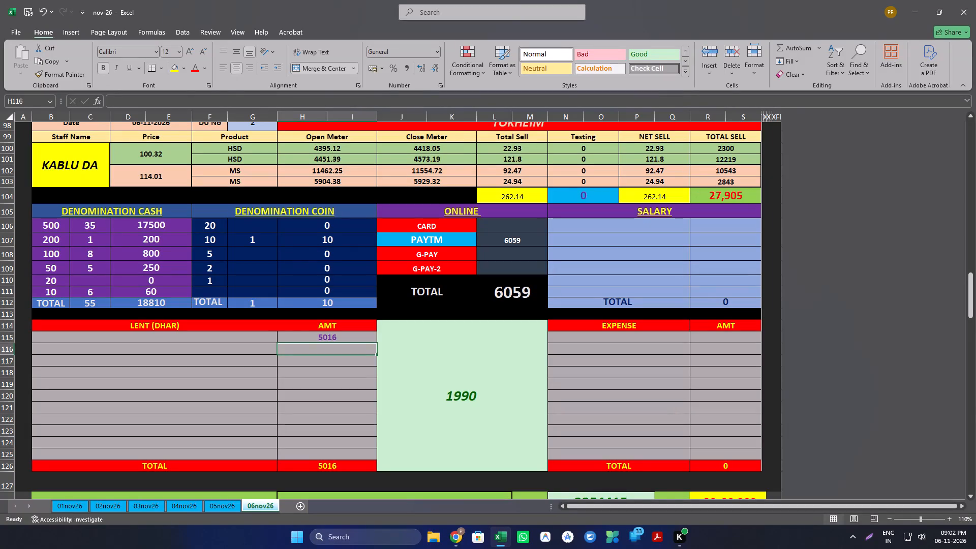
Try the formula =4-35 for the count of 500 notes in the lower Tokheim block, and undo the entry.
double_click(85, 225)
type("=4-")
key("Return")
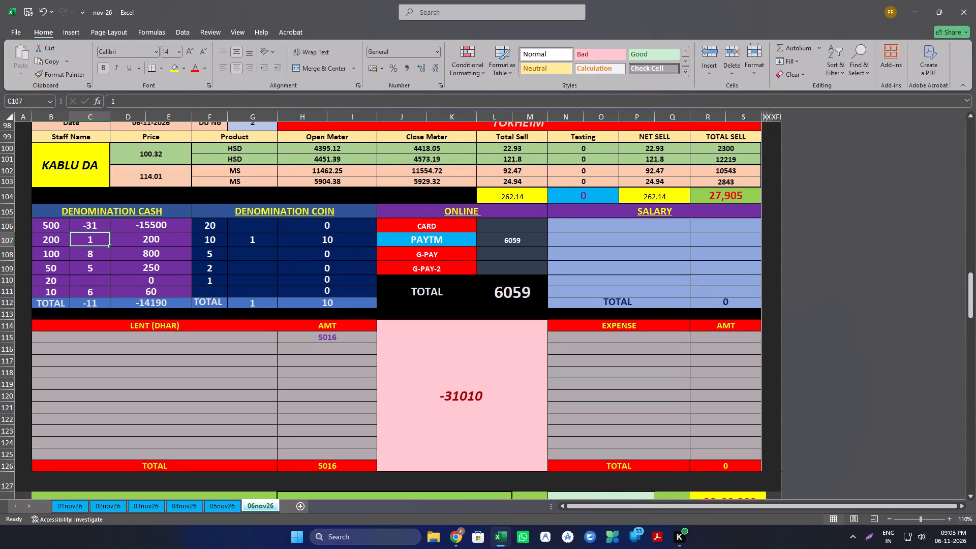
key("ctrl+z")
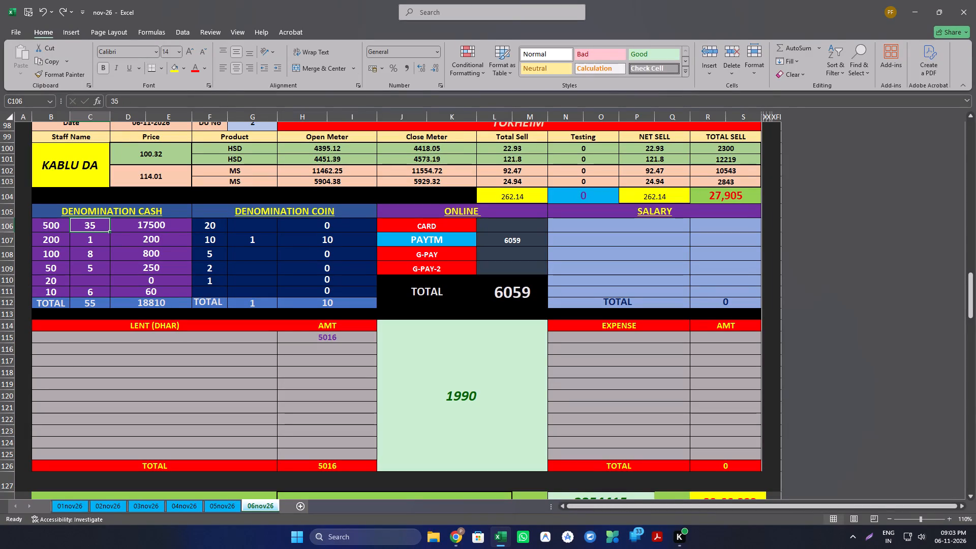
Reduce the count of 500 notes in the lower Tokheim block's cash denominations by 4 with the formula =35-4.
key("F2")
type("-4")
key("Left")
key("Left")
key("Left")
key("Left")
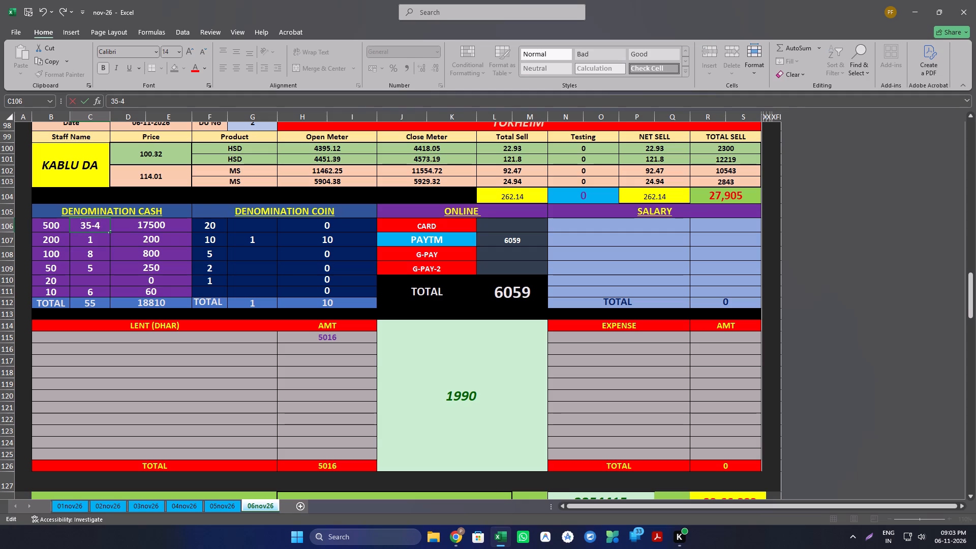
key("equal")
key("Return")
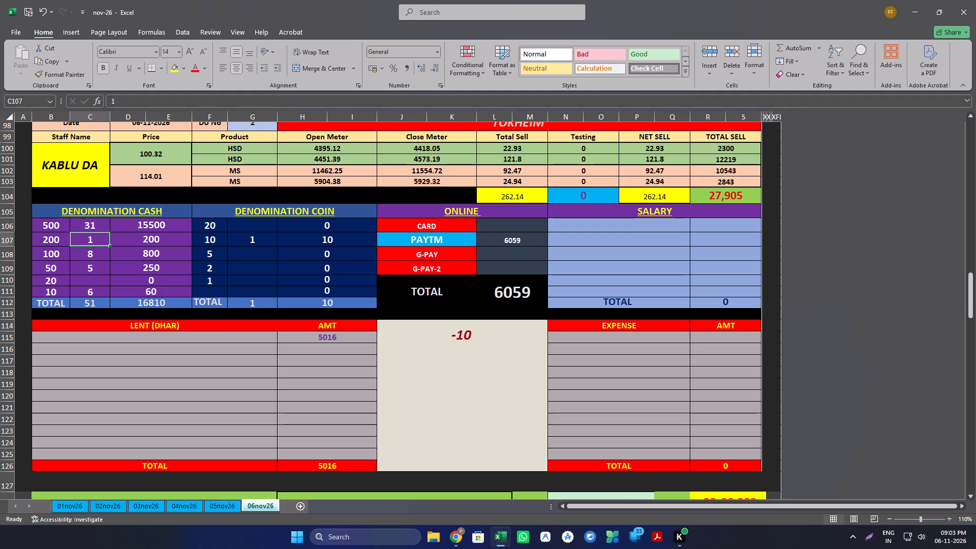
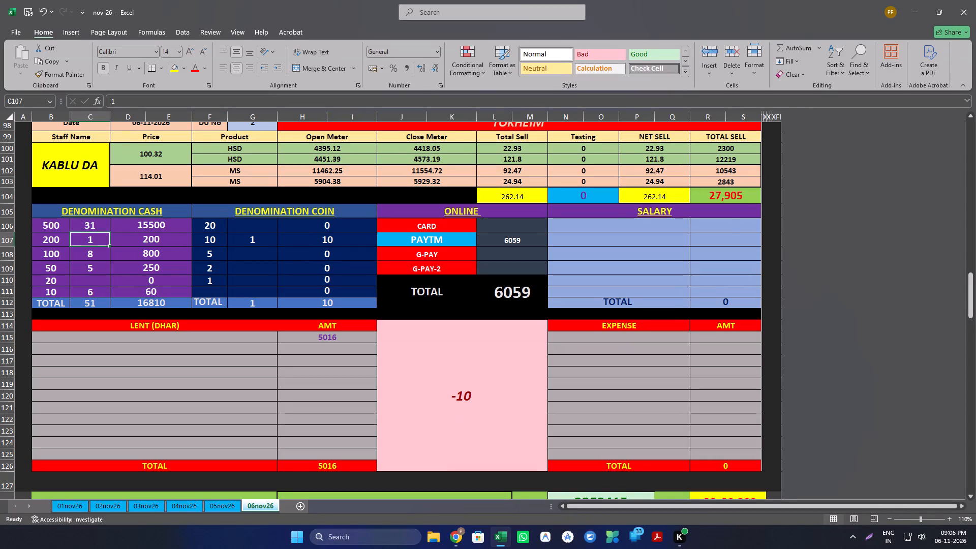
Record a salary of 3580 with the block's staff name in the first Salary row of the lower Tokheim block.
left_click(727, 228)
type("3580")
key("Return")
key("Up")
key("Left")
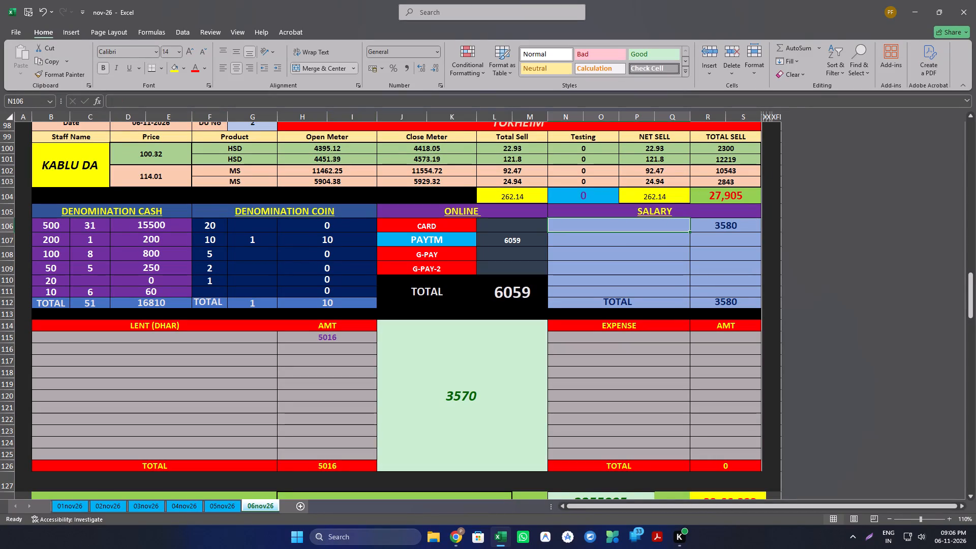
type("ka")
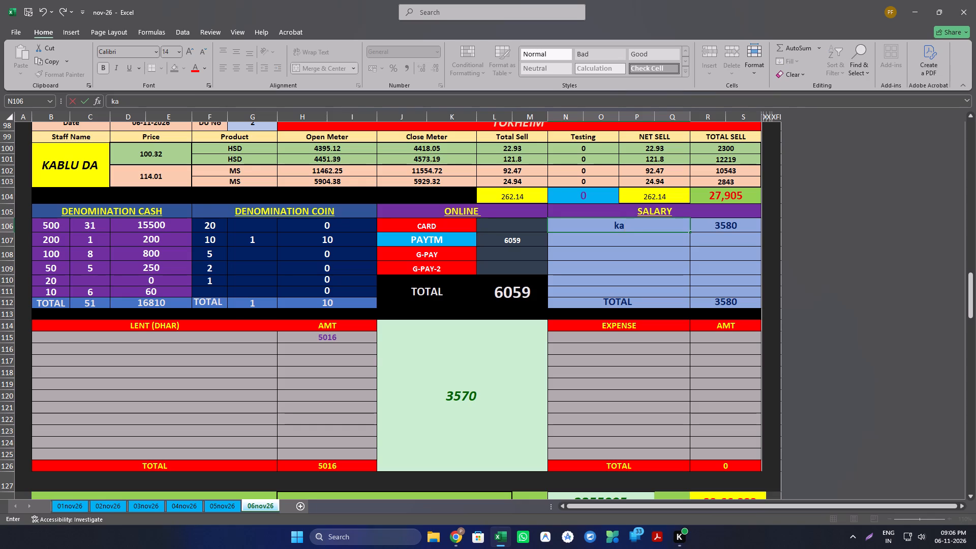
type("blu da")
key("Return")
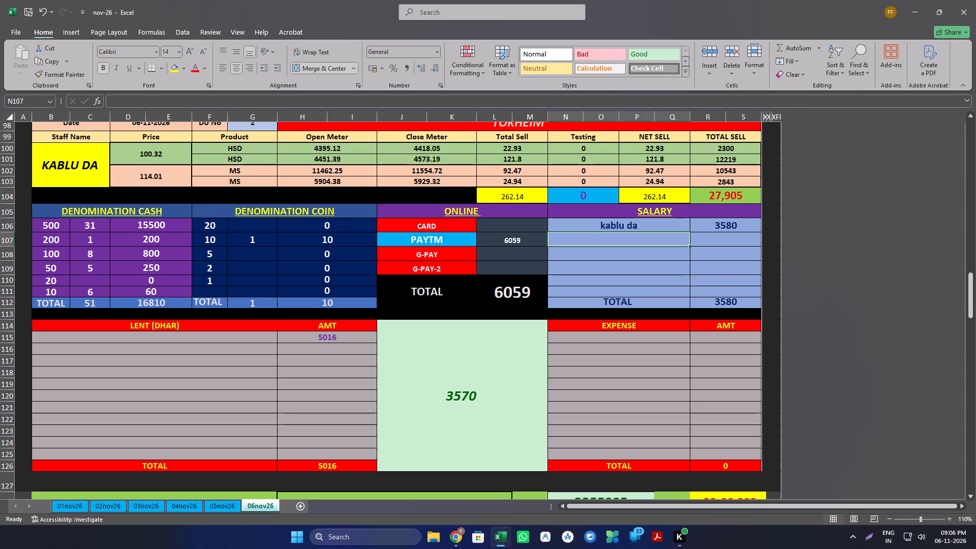
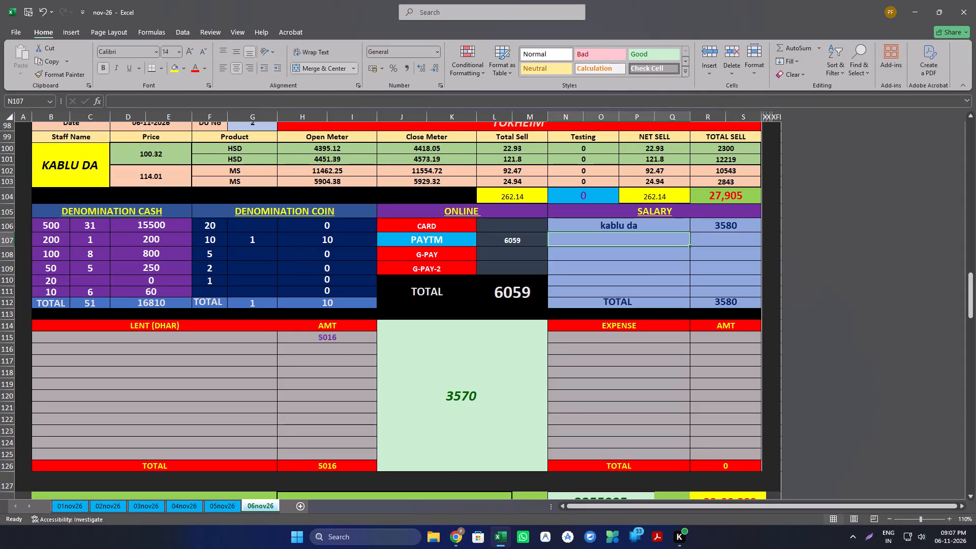
Show three decimal places on both HSD open meter readings and the last MS one in the second Gilbarco block.
scroll(618, 376, "up", 12)
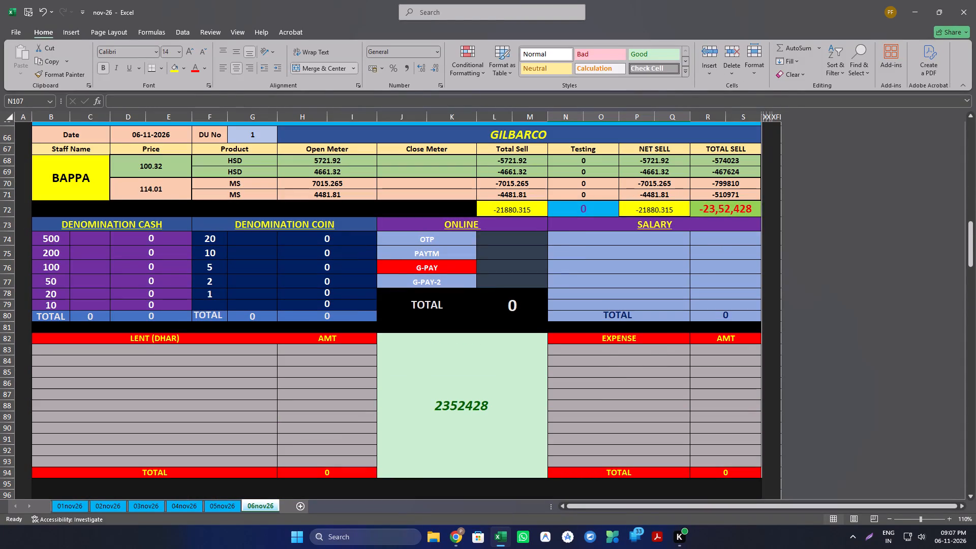
left_click(420, 160)
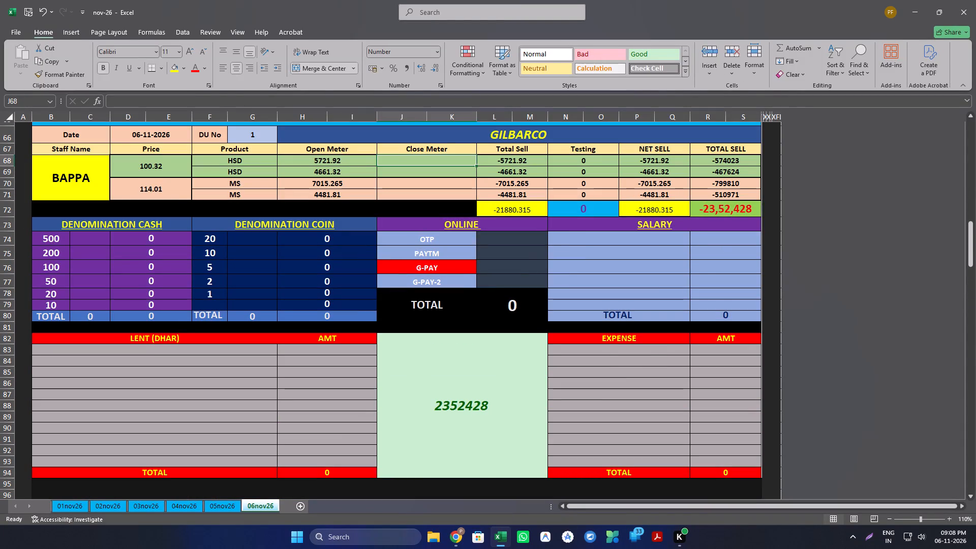
left_click_drag(345, 158, 341, 192)
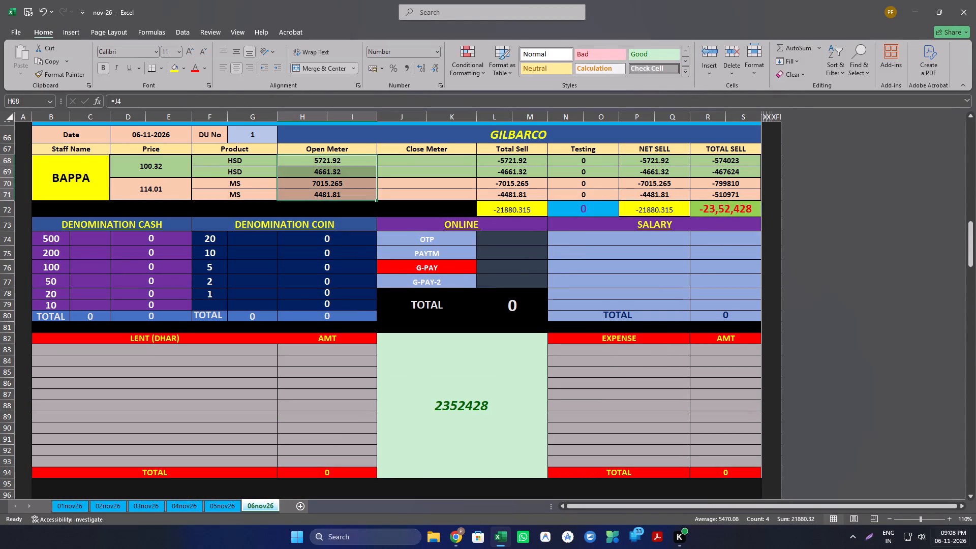
left_click_drag(352, 163, 349, 178)
left_click_drag(349, 178, 351, 171)
left_click_drag(354, 159, 353, 171)
left_click(353, 171)
key("Up")
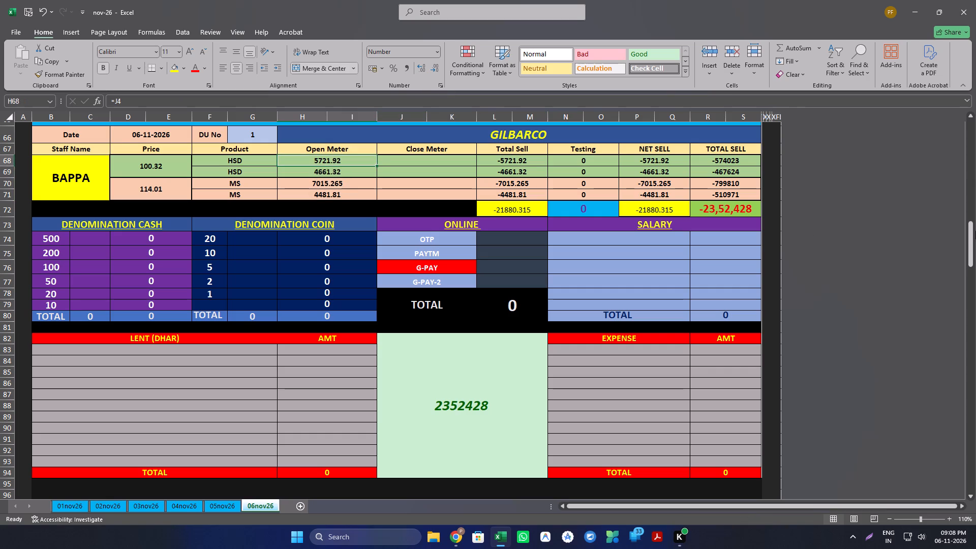
key("shift+Down")
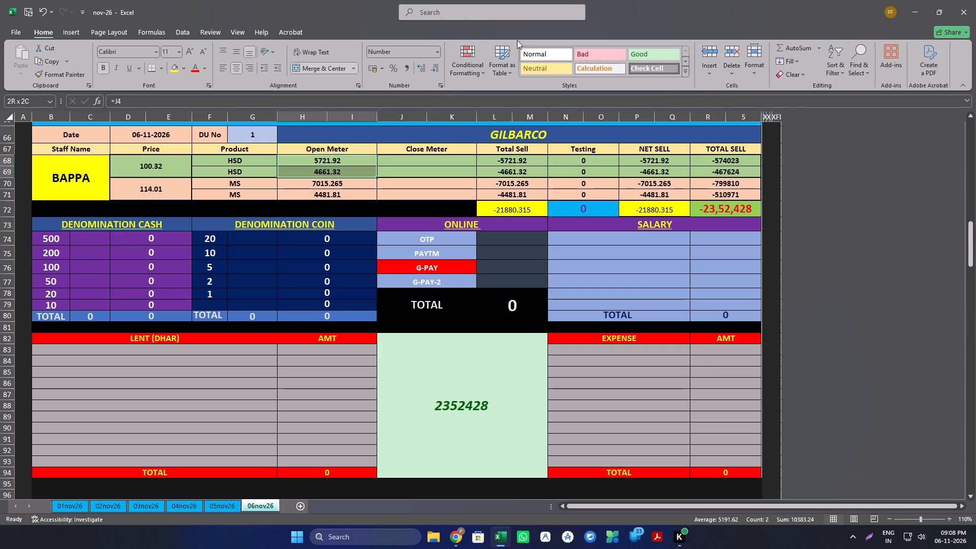
left_click(422, 69)
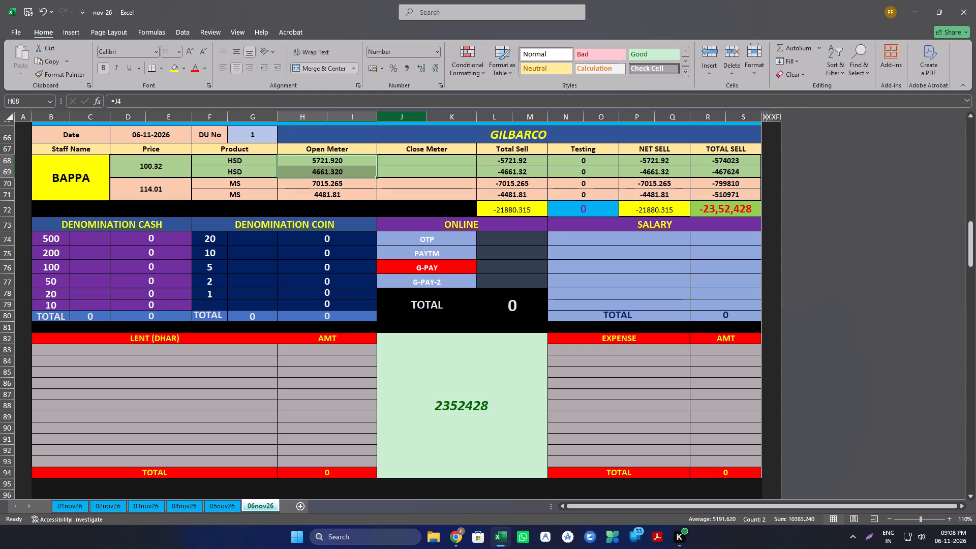
left_click(328, 196)
left_click(417, 70)
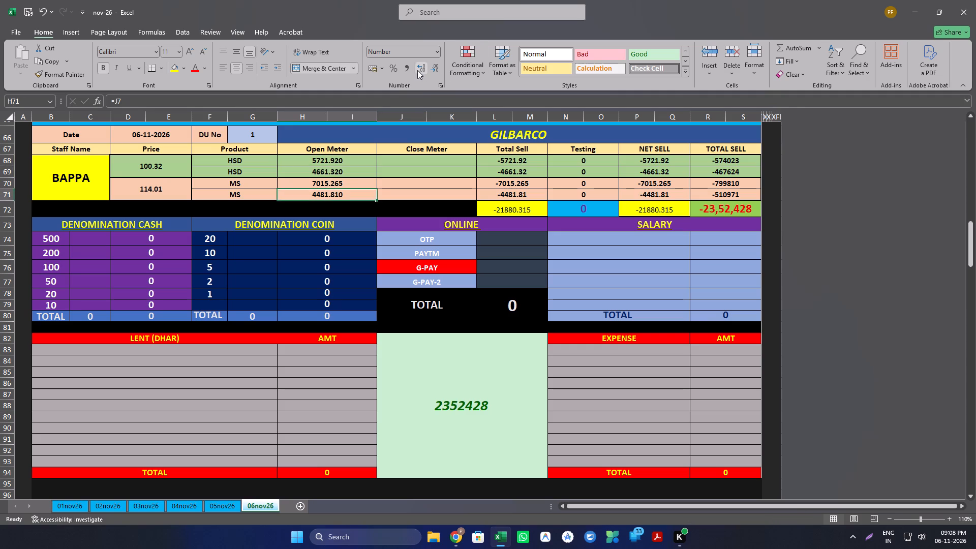
Enter the second Gilbarco block's HSD close meter readings as 5849.710 and 4733.09.
left_click(436, 158)
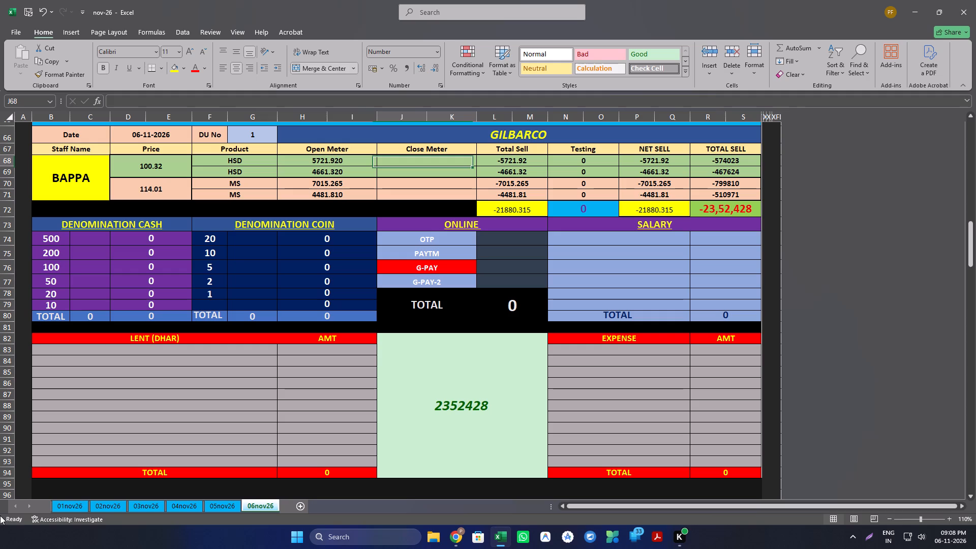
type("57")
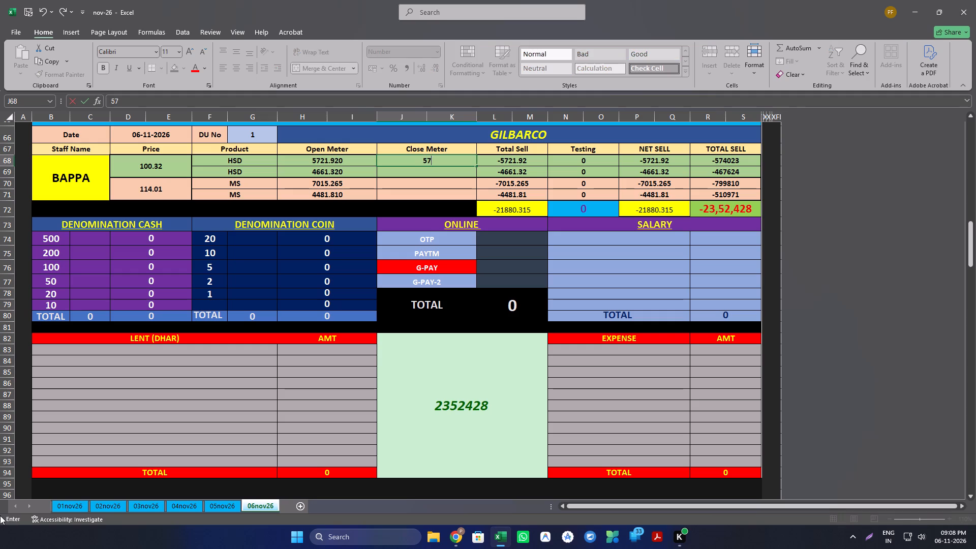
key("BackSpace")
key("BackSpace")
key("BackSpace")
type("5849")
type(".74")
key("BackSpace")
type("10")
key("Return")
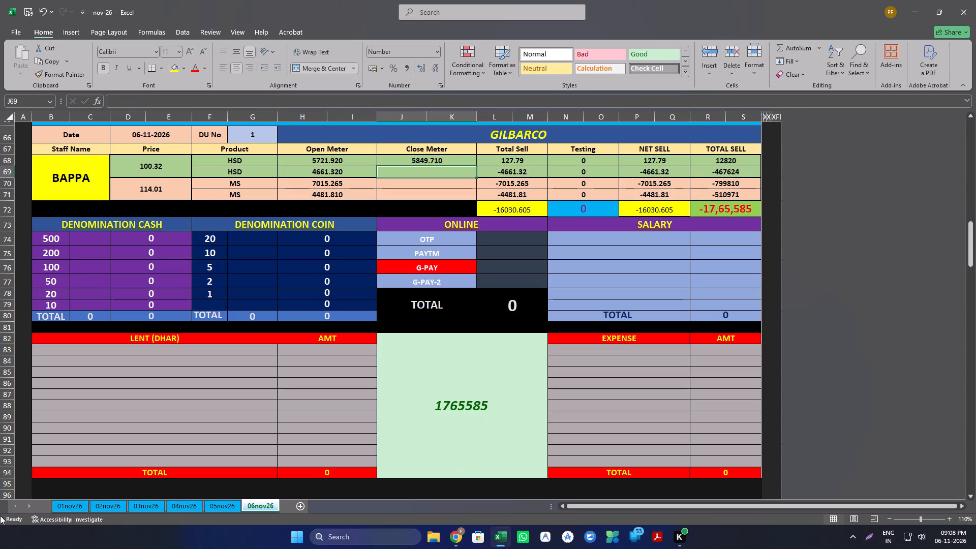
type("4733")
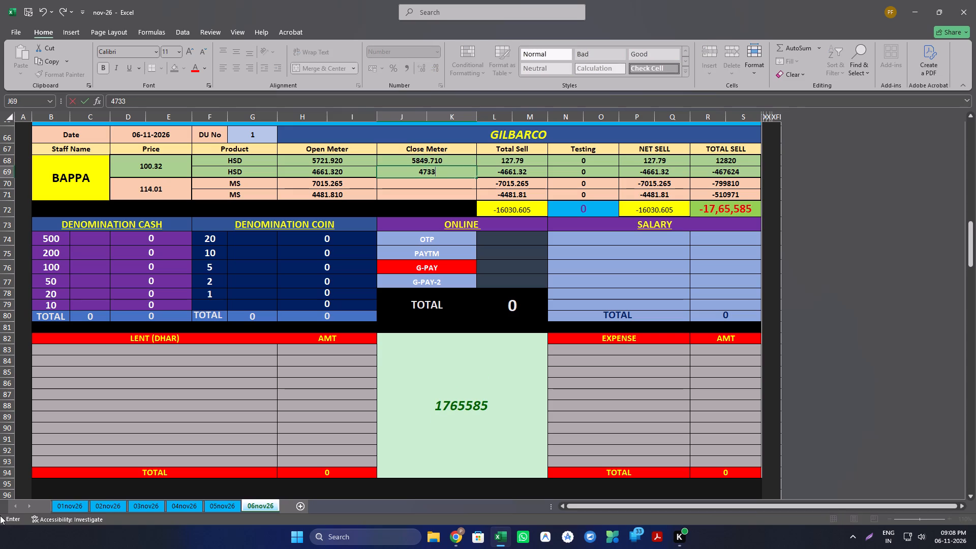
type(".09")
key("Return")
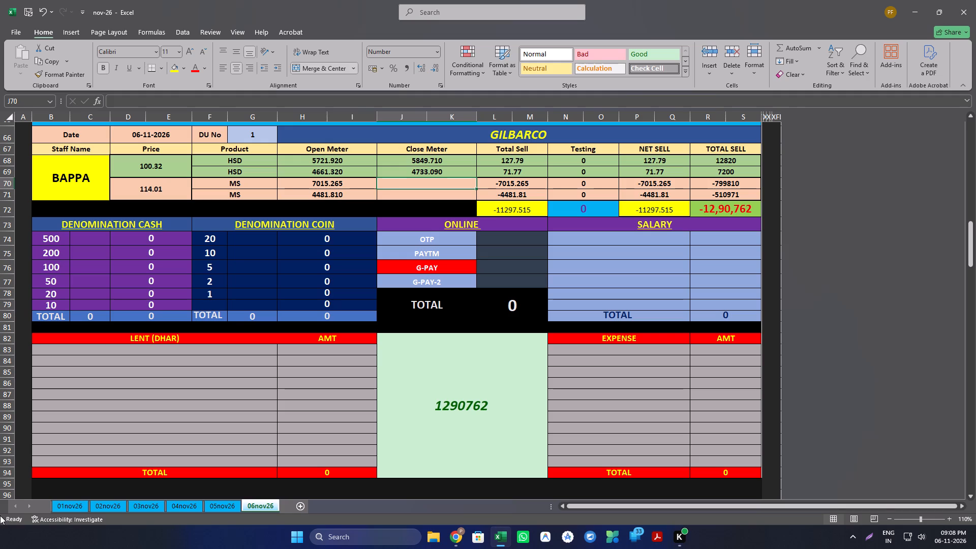
Enter the second Gilbarco block's MS close meter readings as 7168.805 and 4554.340.
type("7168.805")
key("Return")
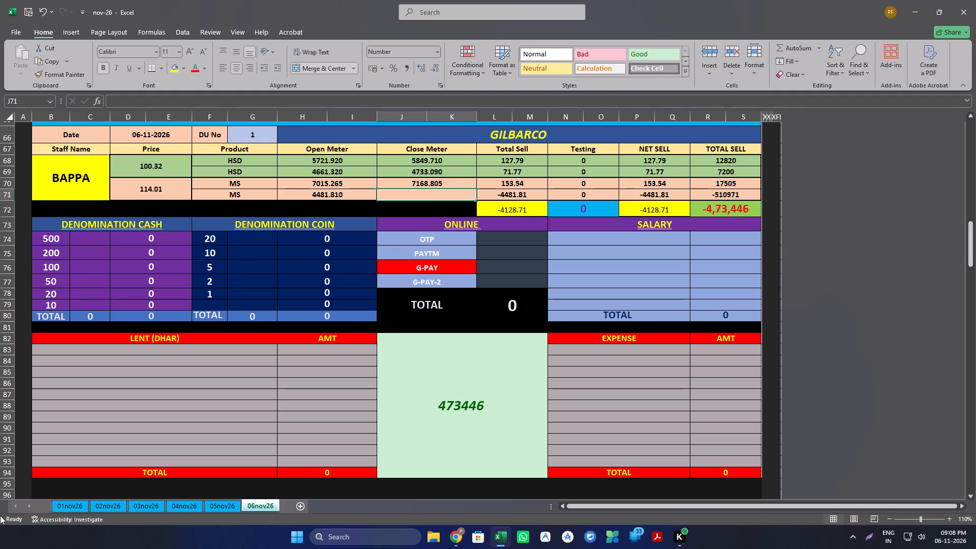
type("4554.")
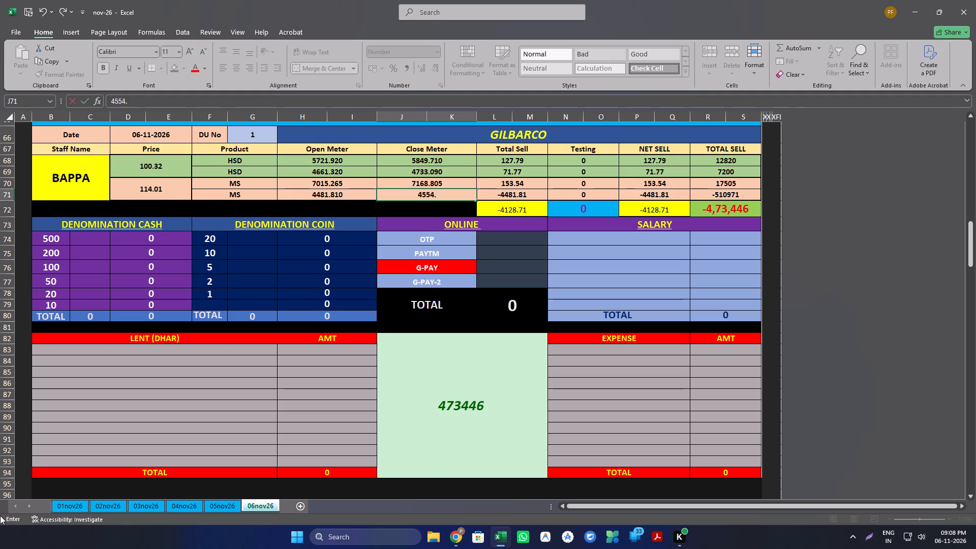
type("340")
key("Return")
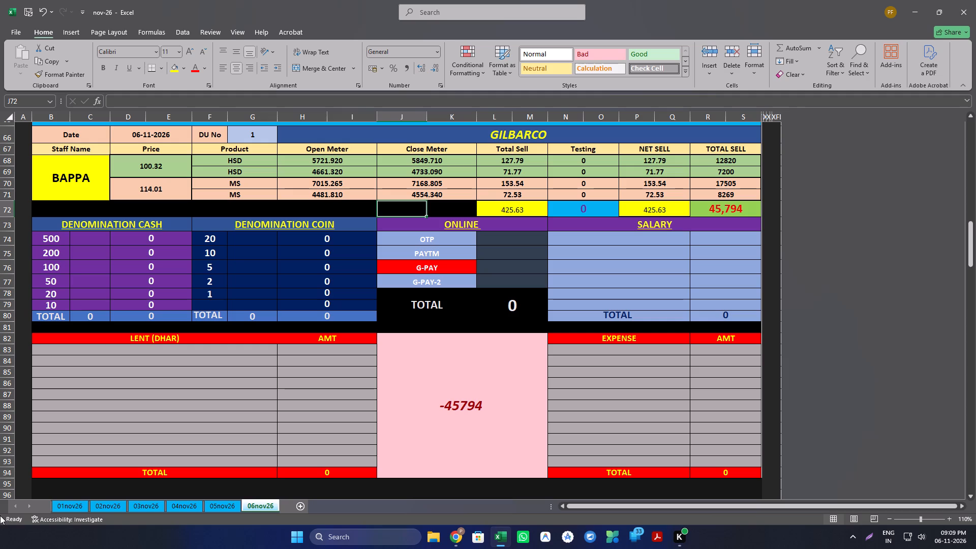
Record a G-PAY online payment of 12240 in the second Gilbarco block.
scroll(3, 521, "up", 16)
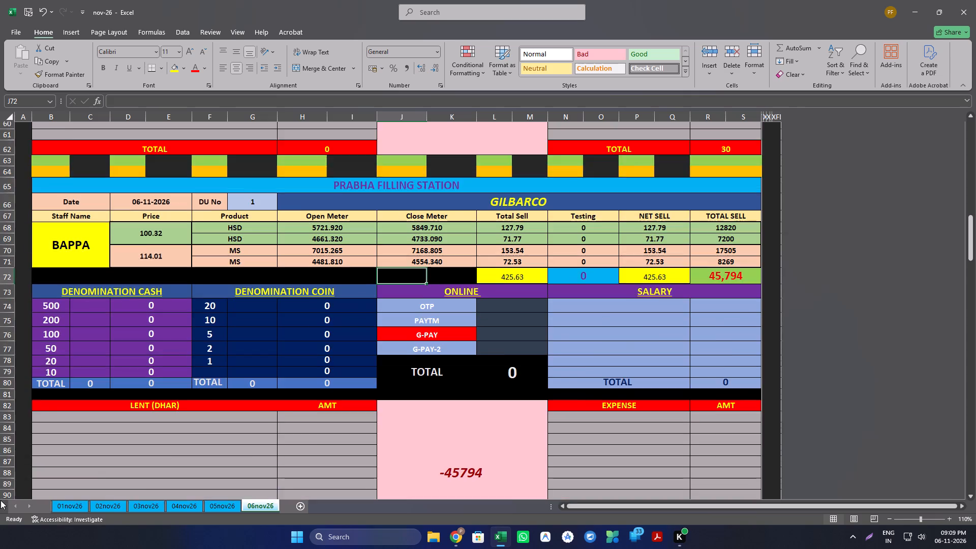
scroll(1, 500, "up", 20)
scroll(1, 500, "up", 9)
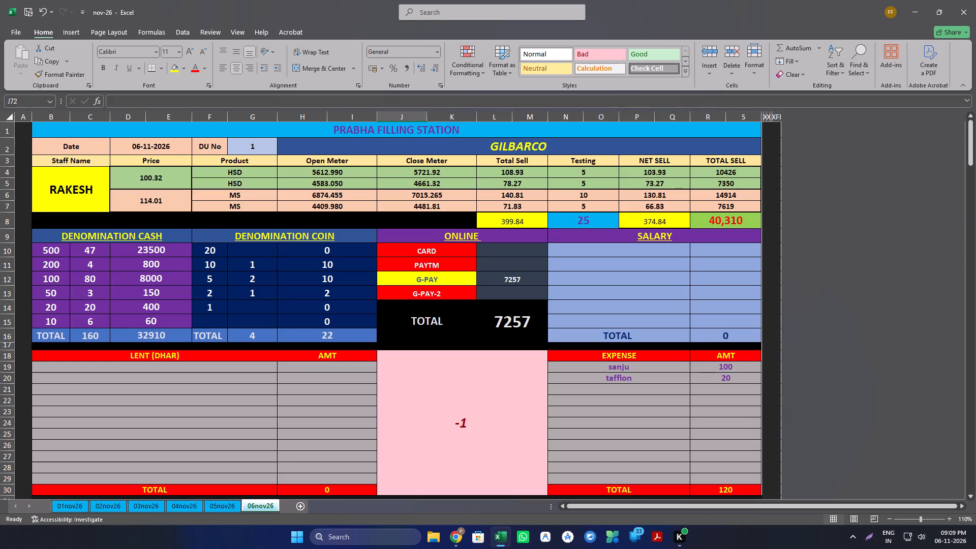
scroll(363, 427, "down", 2)
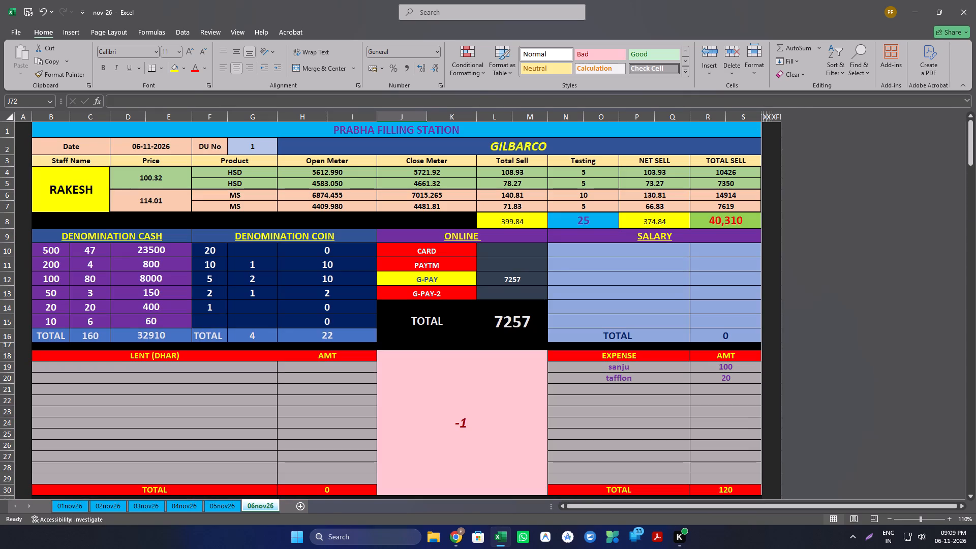
scroll(363, 427, "down", 17)
scroll(363, 427, "down", 6)
scroll(363, 427, "up", 1)
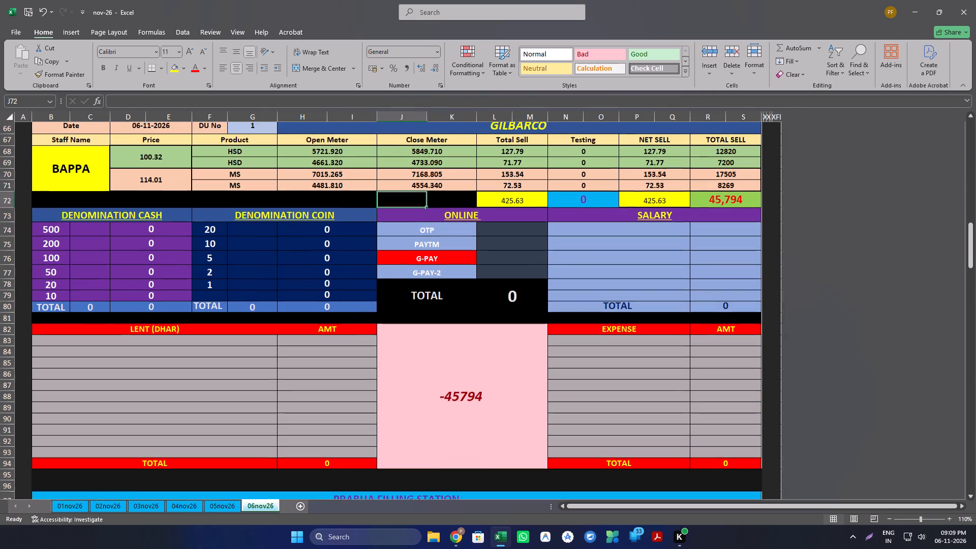
scroll(363, 427, "up", 1)
left_click(517, 295)
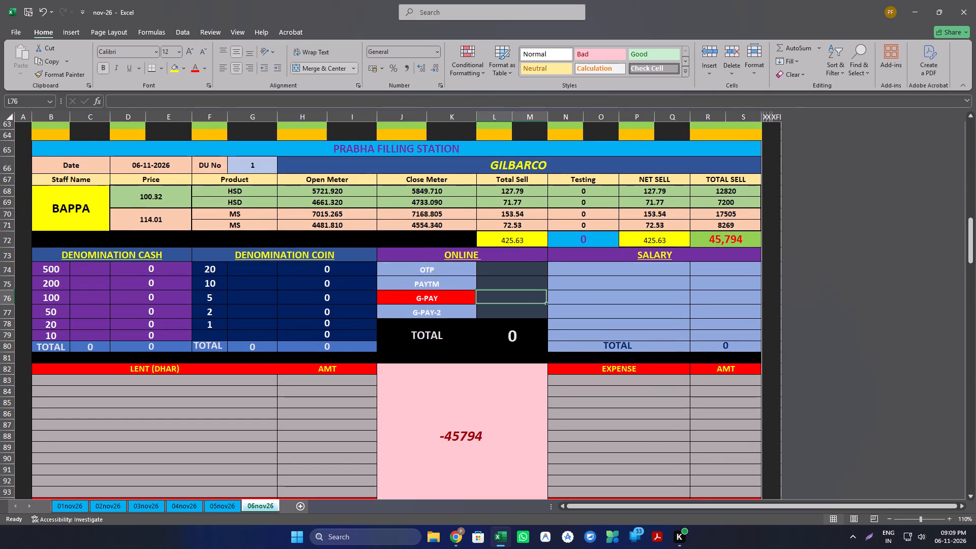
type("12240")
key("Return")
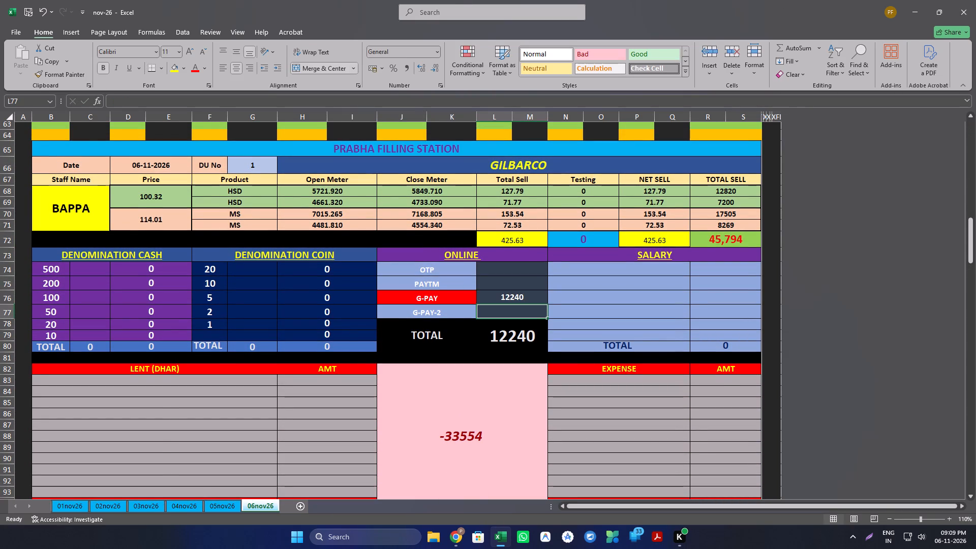
Delete the staff name and amount from the first Salary row of the lower Tokheim block.
scroll(198, 232, "down", 14)
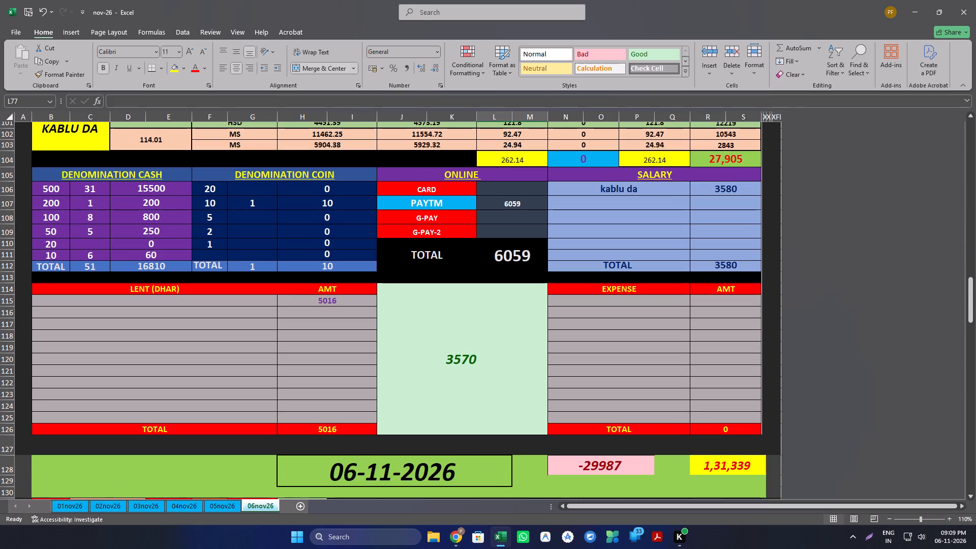
left_click_drag(650, 192, 654, 192)
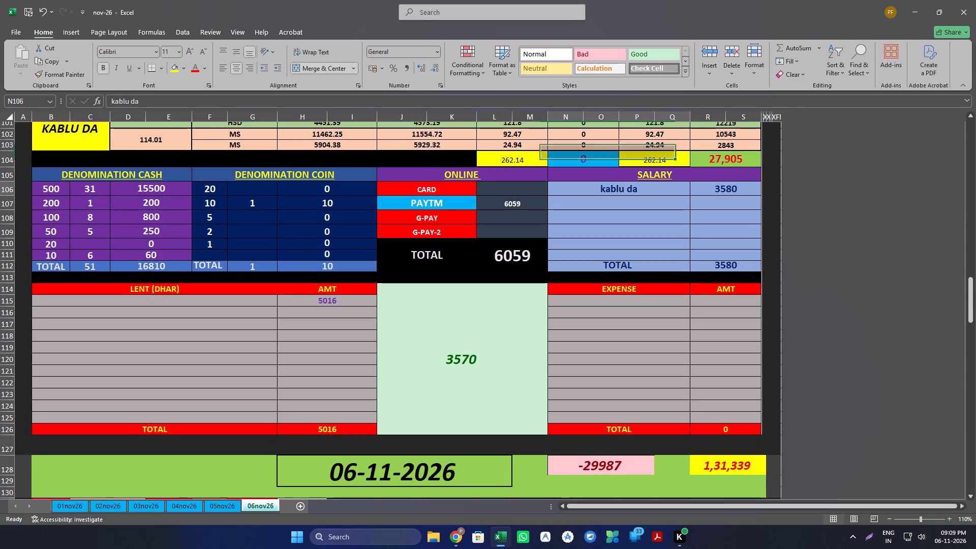
left_click_drag(654, 192, 713, 194)
key("Delete")
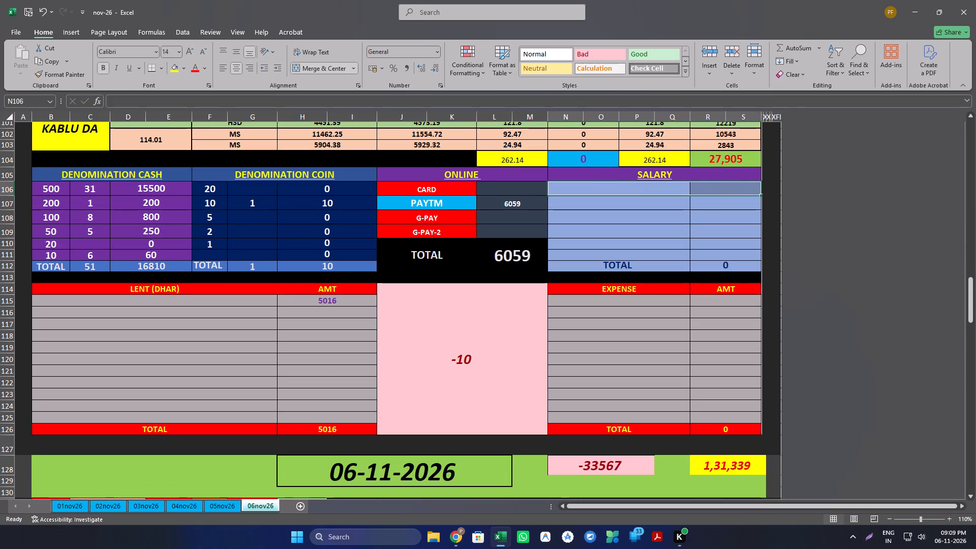
Enter the borrower's name beside the 5016 amount in the lower Tokheim block's Lent (Dhar) table.
key("Down")
key("Left")
key("Down")
key("Left")
key("Down")
key("Left")
key("Down")
key("Left")
key("Down")
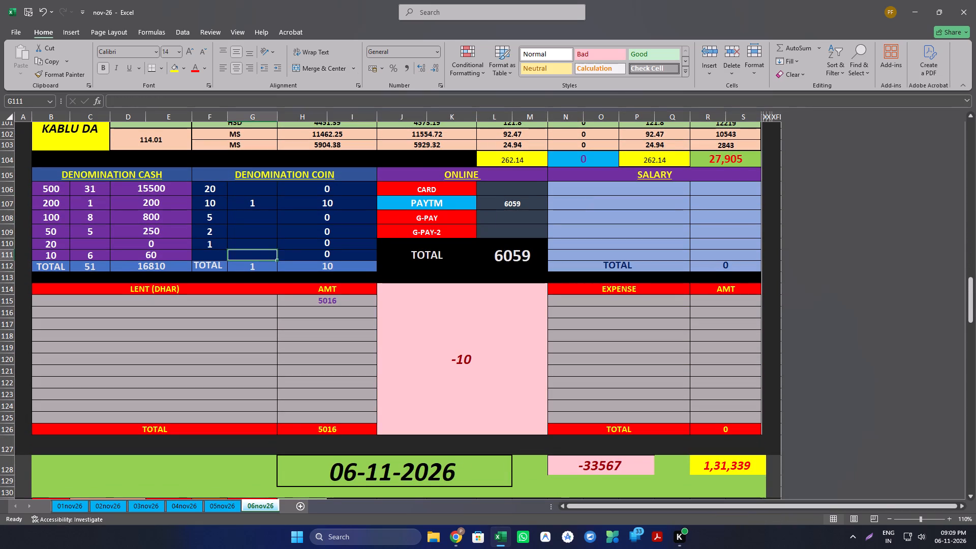
key("Down")
key("Down")
key("Down")
key("Left")
key("Down")
key("Right")
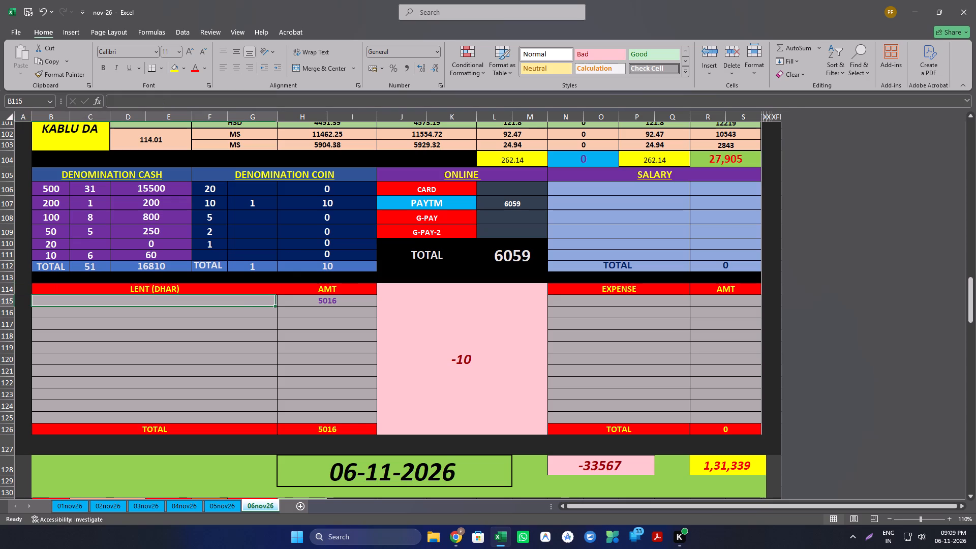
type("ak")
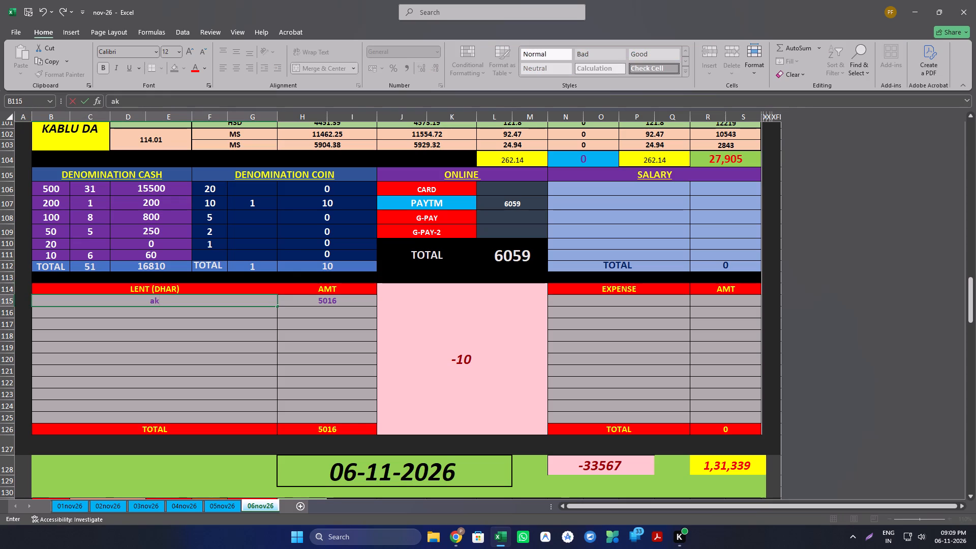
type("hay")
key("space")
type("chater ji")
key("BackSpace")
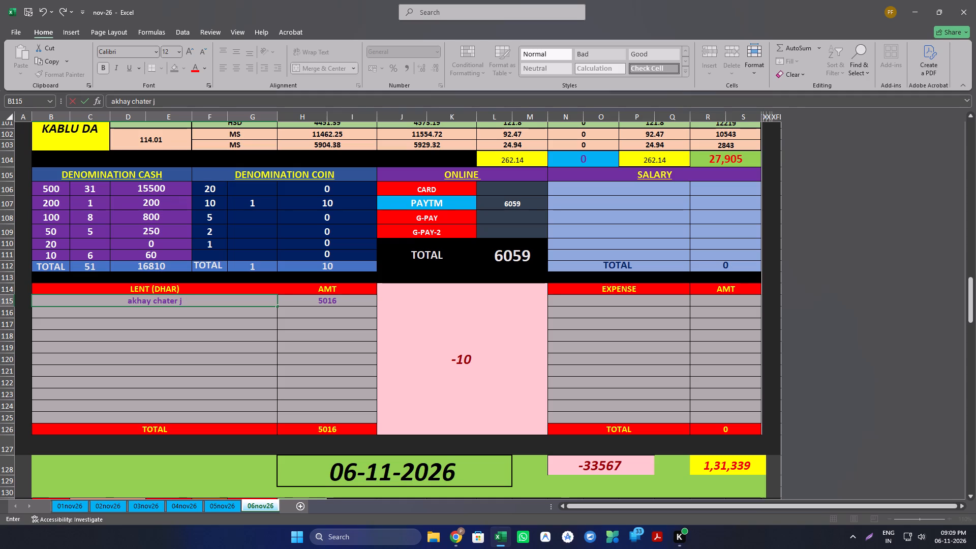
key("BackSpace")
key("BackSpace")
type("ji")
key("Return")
Enter the second Gilbarco block's cash note counts as 56 for 500, 5 for 200 and 33 for 100.
scroll(509, 259, "up", 14)
scroll(512, 256, "down", 1)
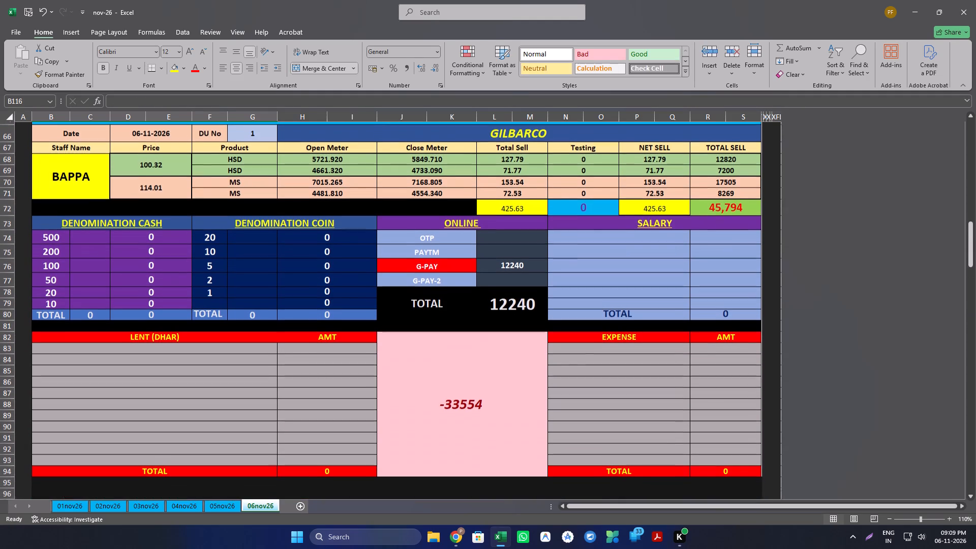
left_click(78, 238)
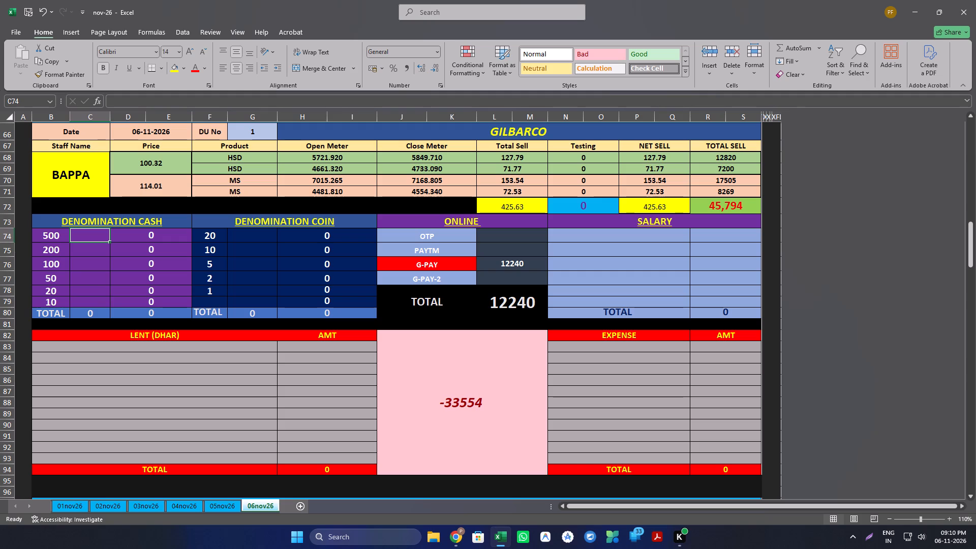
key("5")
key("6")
key("Return")
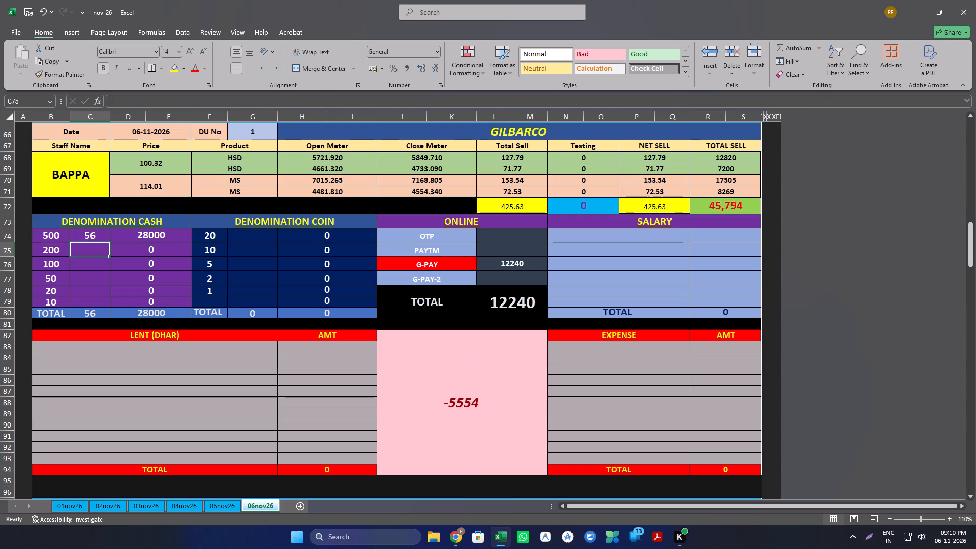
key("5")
key("Return")
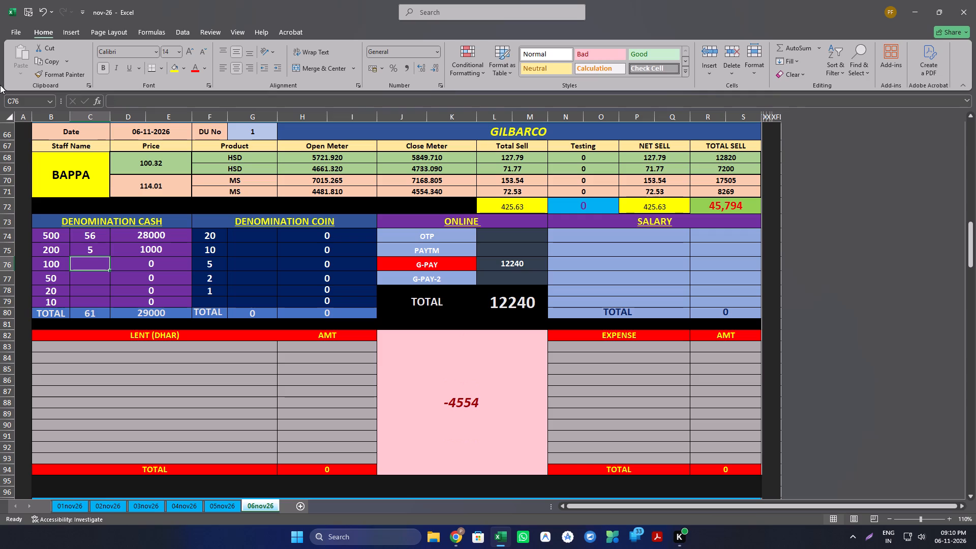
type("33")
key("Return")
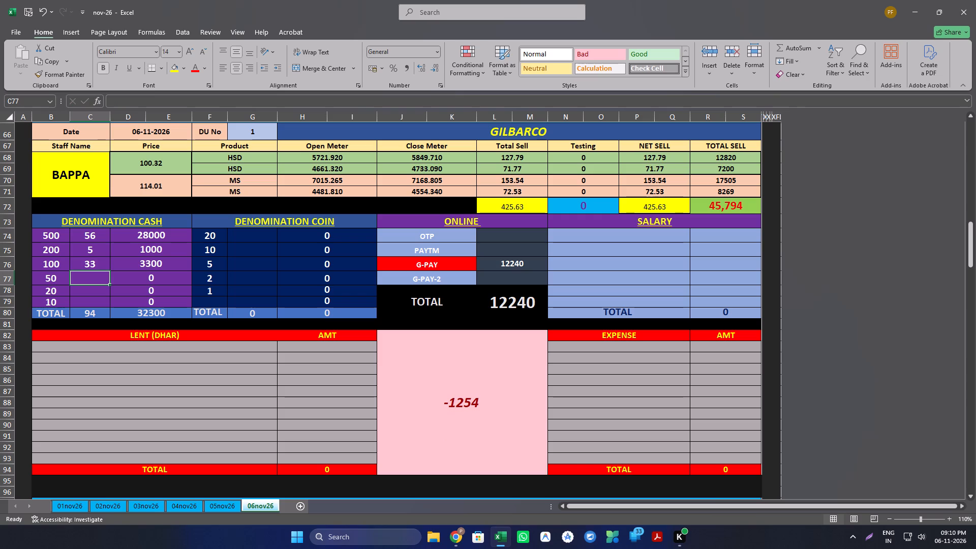
Enter the second Gilbarco block's small note counts as 7 for 50, 7 for 20 and 6 for 10.
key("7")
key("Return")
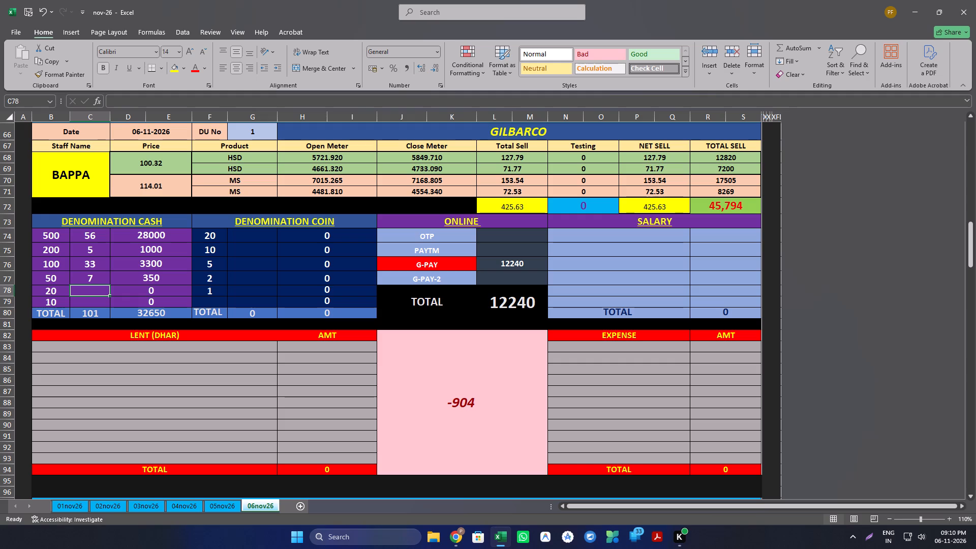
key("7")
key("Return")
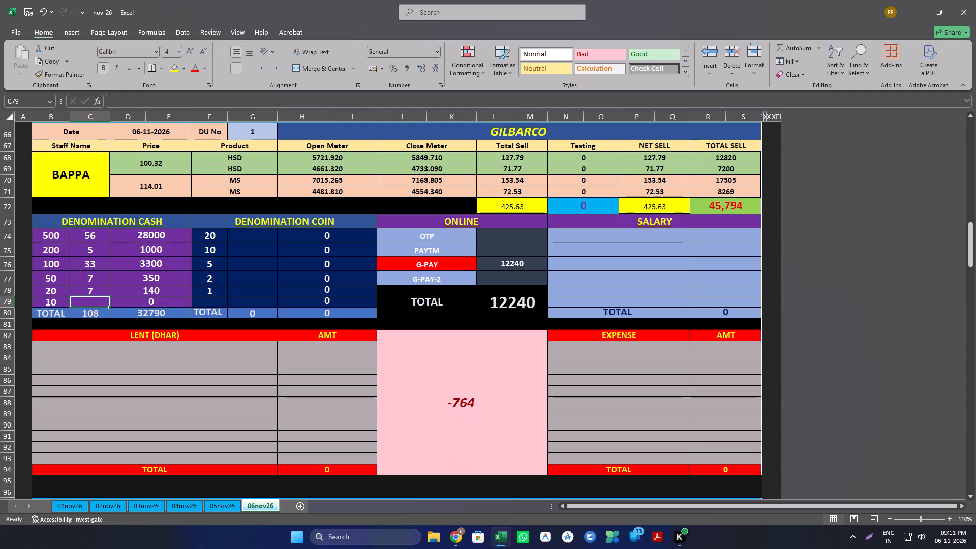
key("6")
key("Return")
Record expense amounts of 660 and 20 in the first two rows of the second Gilbarco block's Expense table.
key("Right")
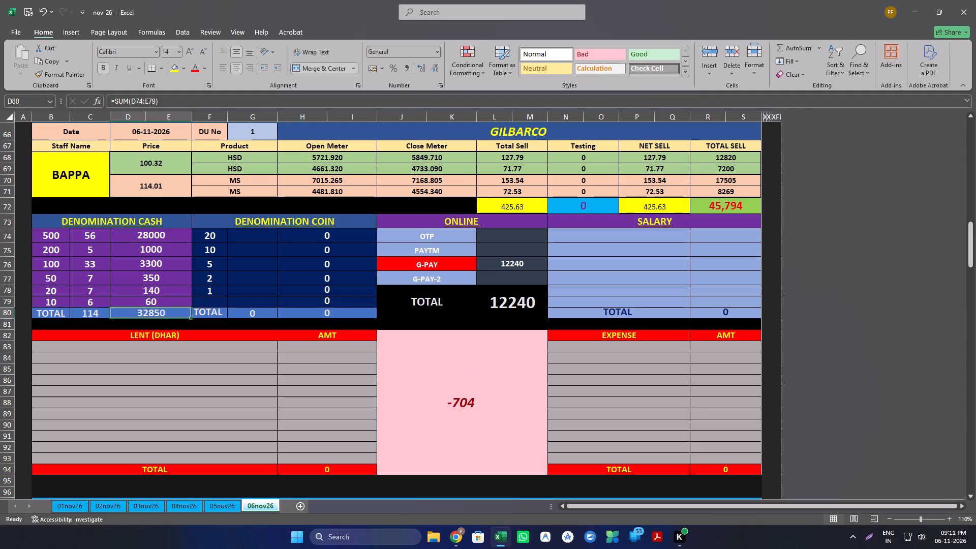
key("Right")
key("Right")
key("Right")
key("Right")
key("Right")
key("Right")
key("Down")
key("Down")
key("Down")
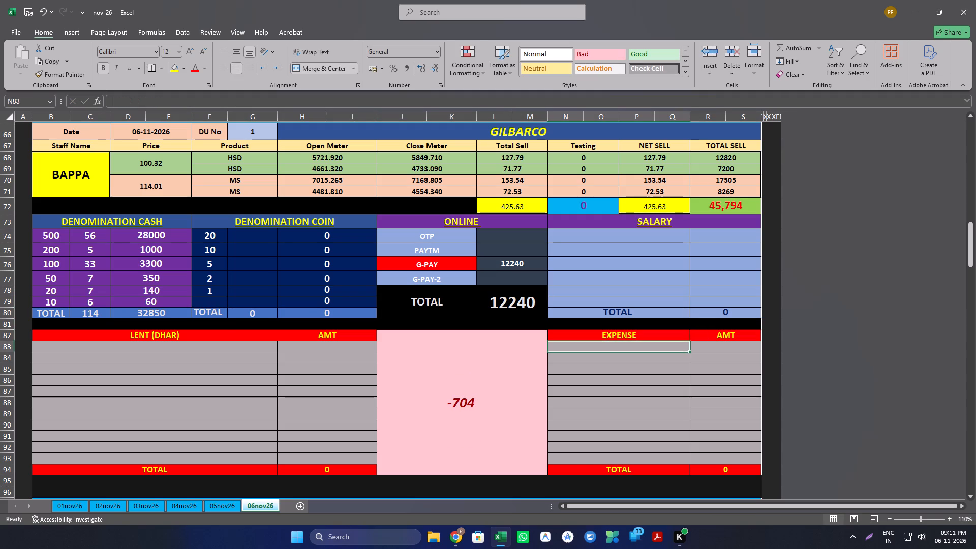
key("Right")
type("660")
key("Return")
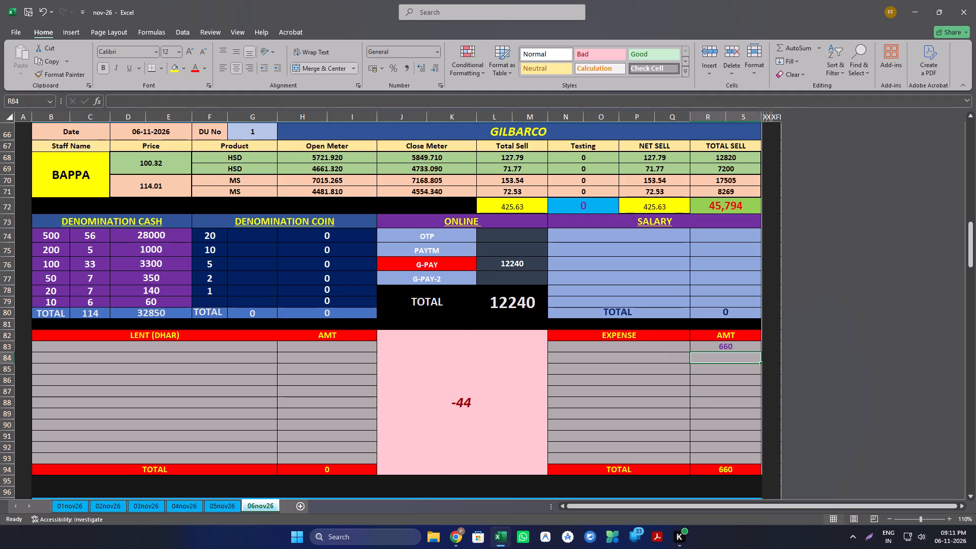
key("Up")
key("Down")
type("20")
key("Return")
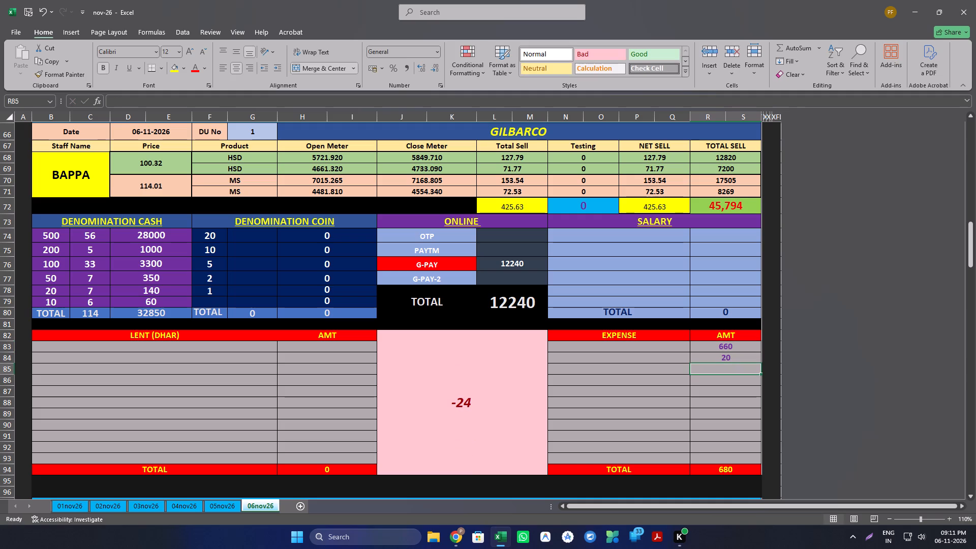
Enter the second Gilbarco block's coin counts as 1 for denomination 5, 3 for denomination 2 and 1 for denomination 1.
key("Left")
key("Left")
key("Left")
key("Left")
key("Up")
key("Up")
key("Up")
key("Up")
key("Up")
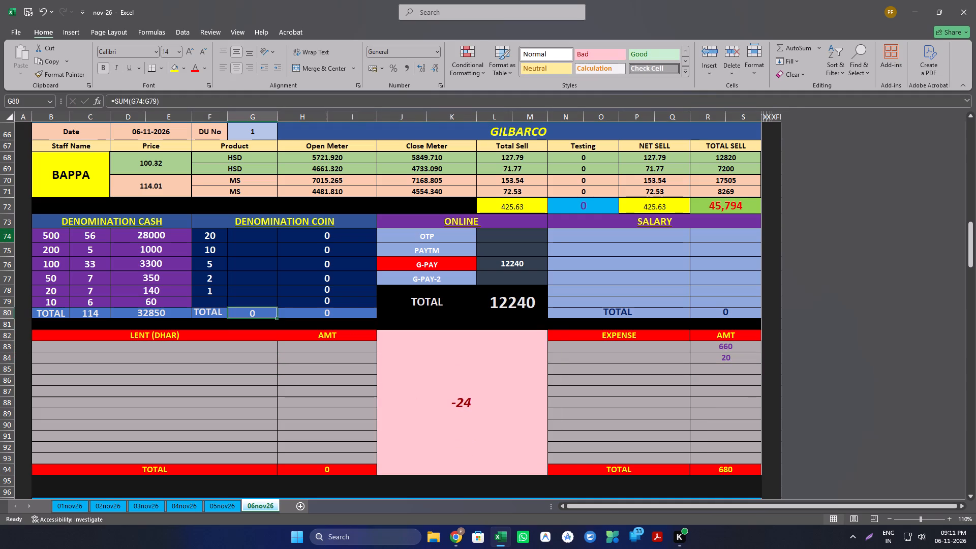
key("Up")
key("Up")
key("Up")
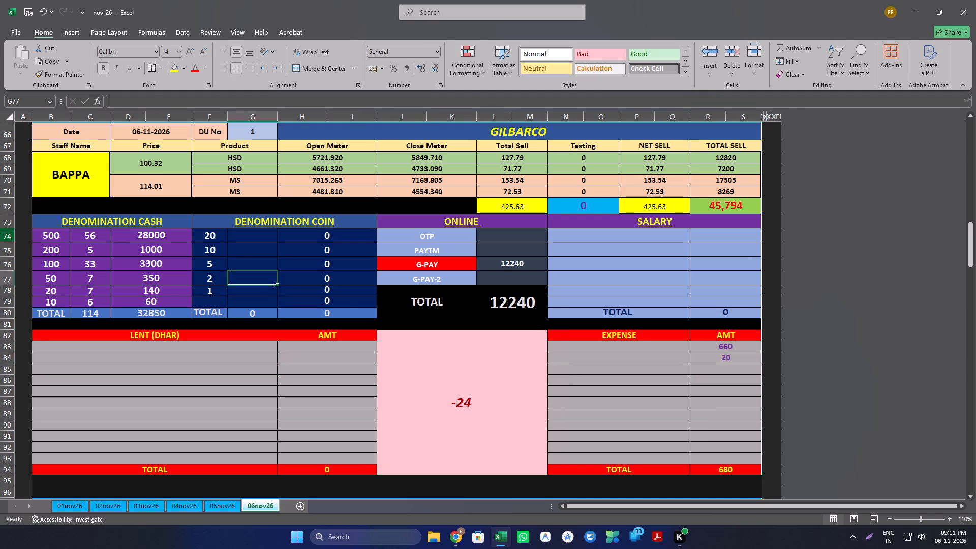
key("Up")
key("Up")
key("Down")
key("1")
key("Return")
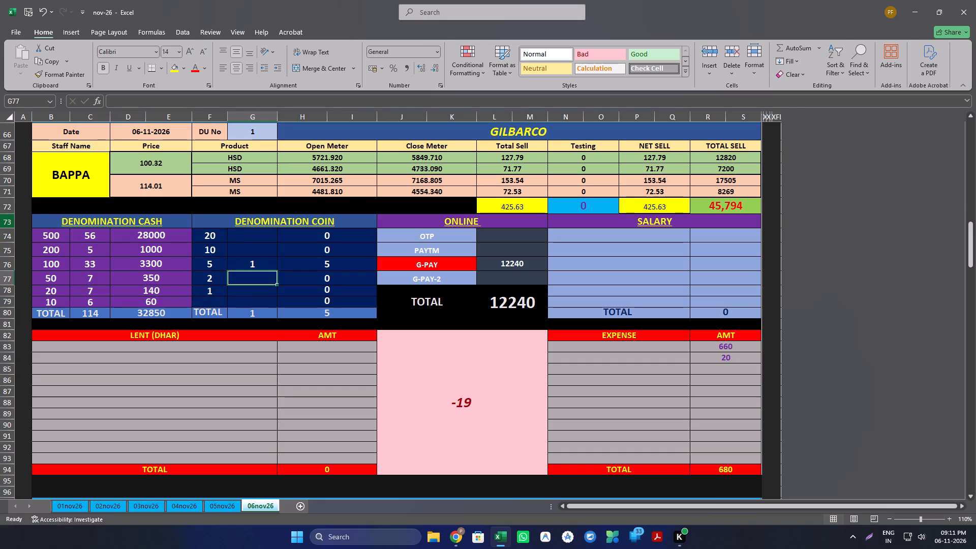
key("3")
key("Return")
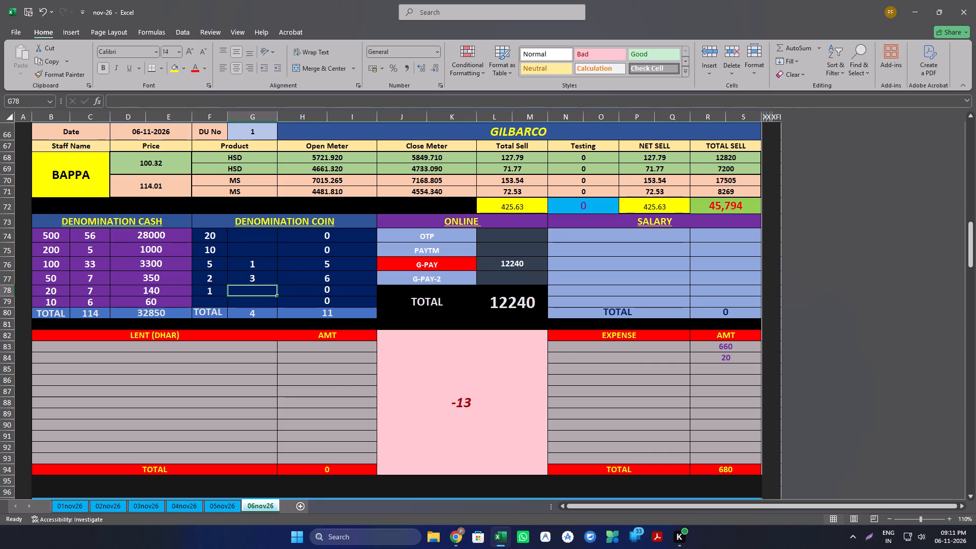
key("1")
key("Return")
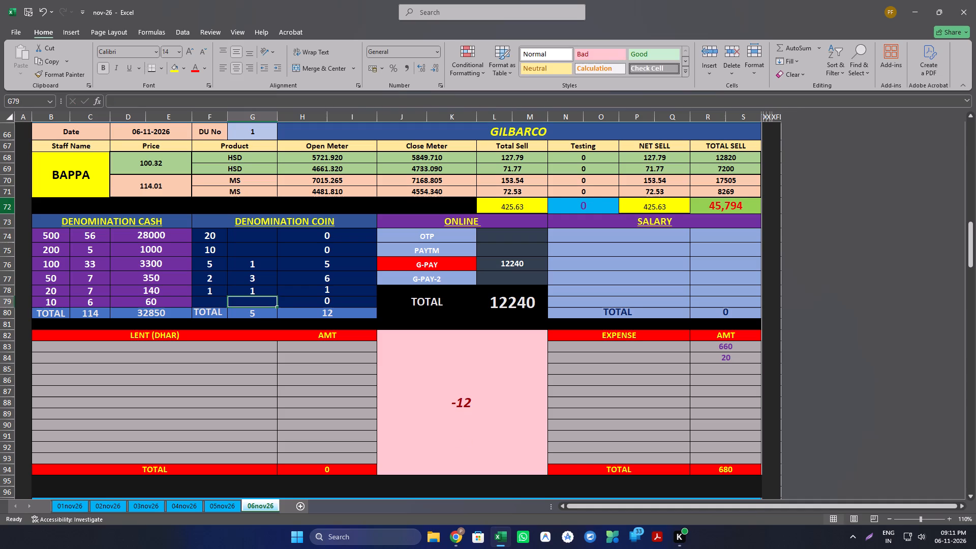
Set the count of denomination 5 coins in the second Gilbarco block to 3.
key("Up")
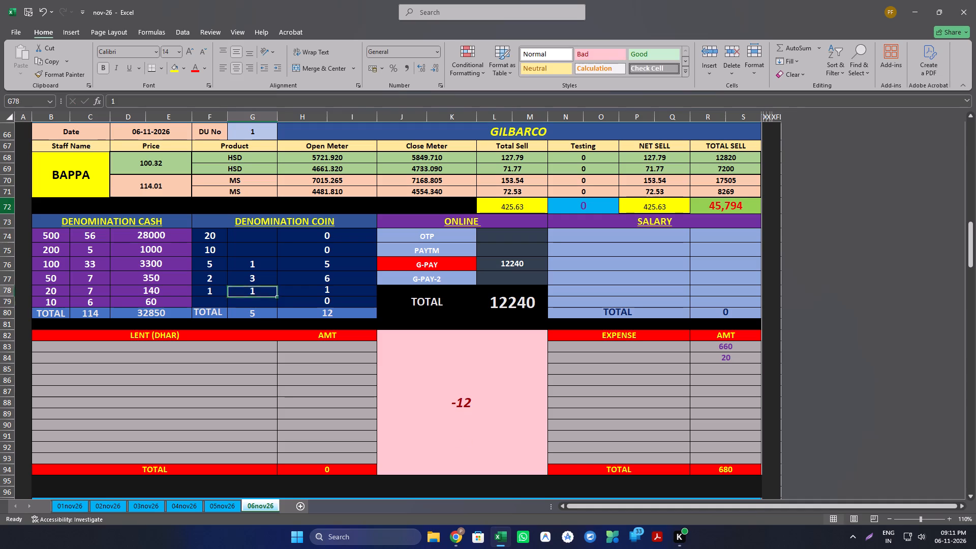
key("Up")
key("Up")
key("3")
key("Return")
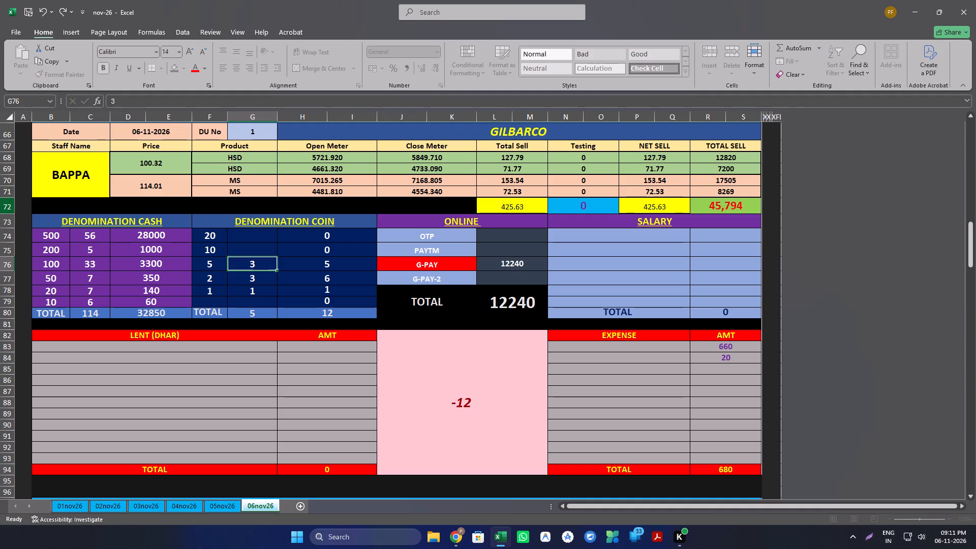
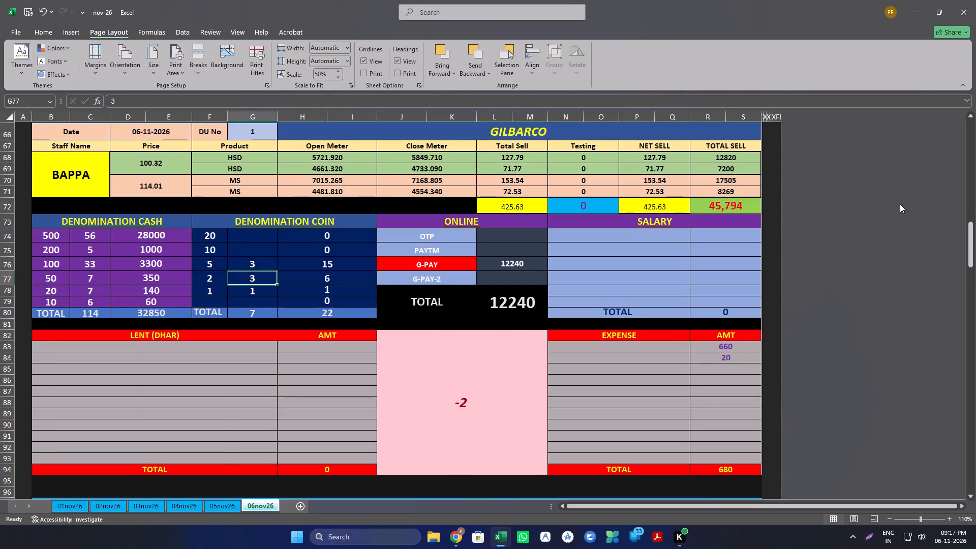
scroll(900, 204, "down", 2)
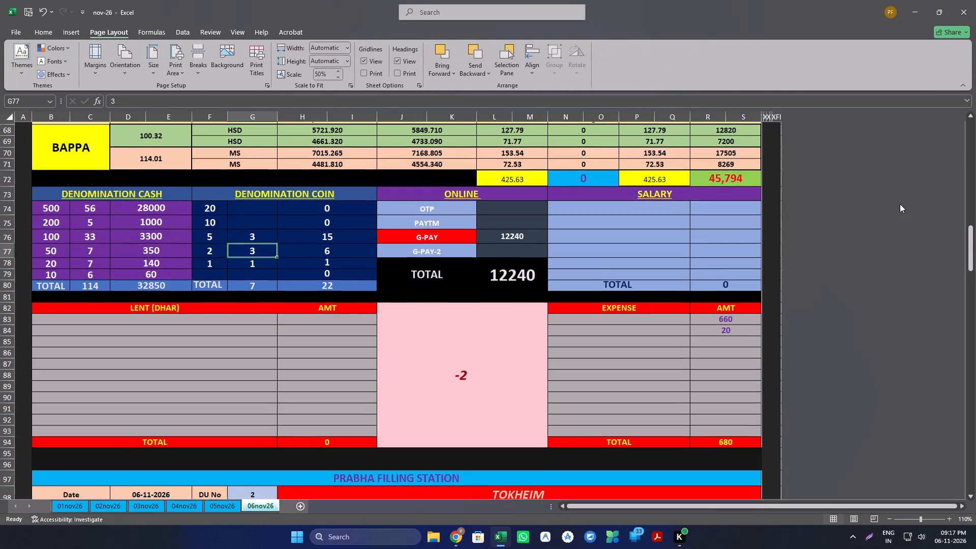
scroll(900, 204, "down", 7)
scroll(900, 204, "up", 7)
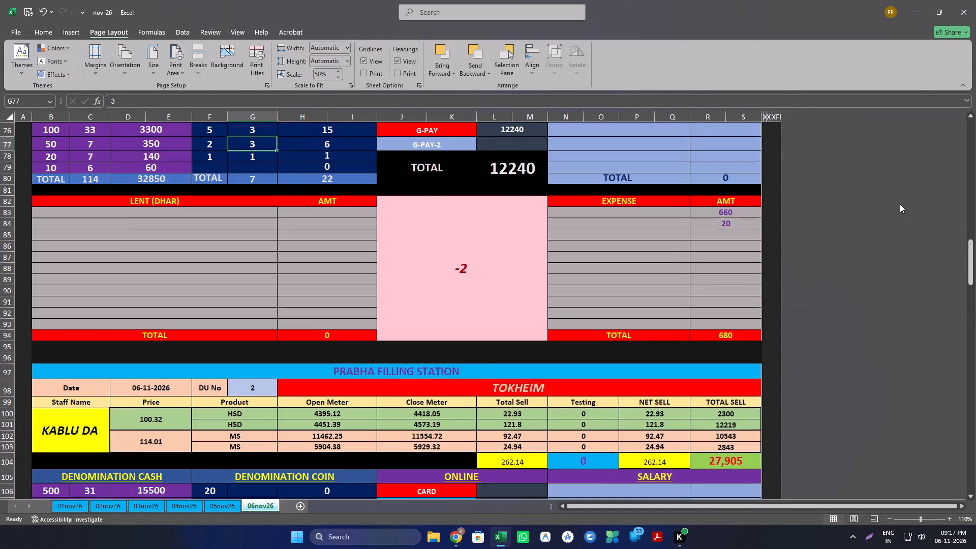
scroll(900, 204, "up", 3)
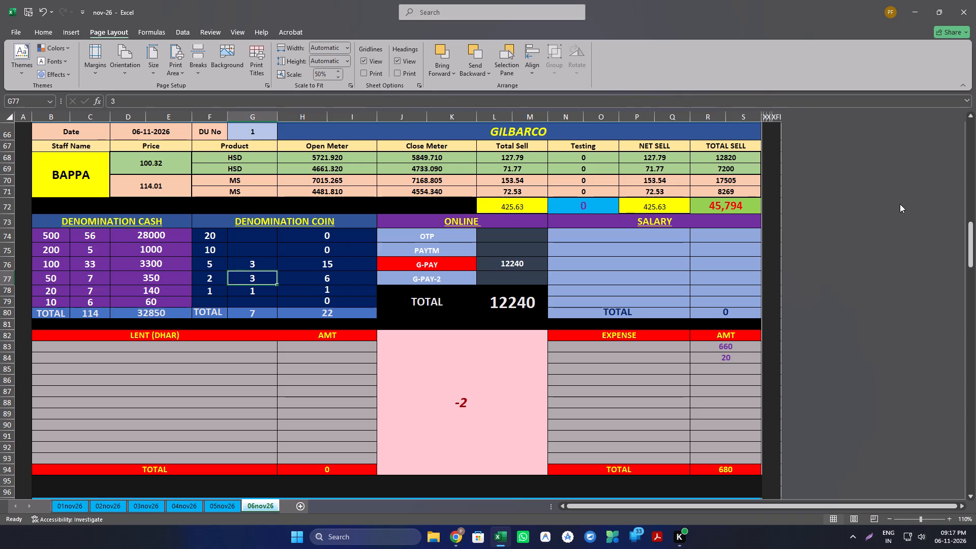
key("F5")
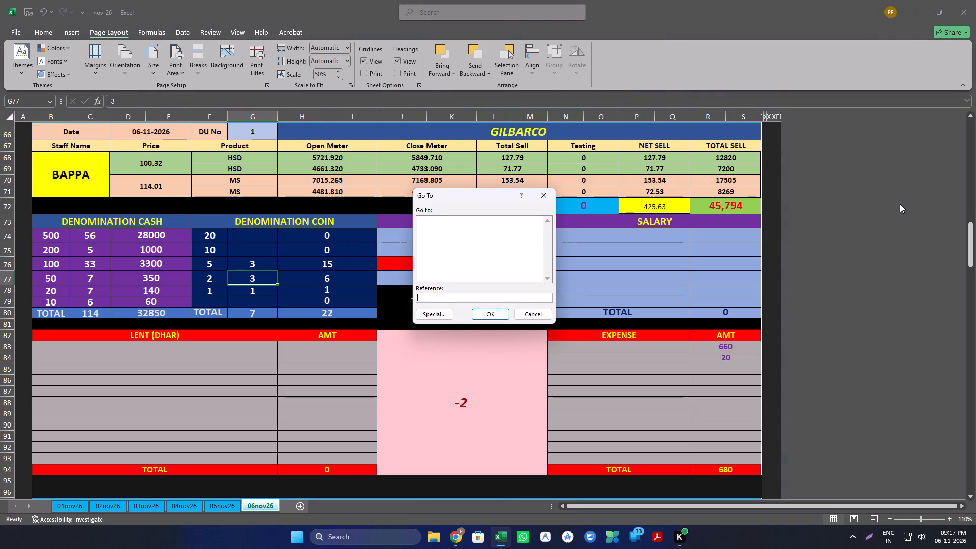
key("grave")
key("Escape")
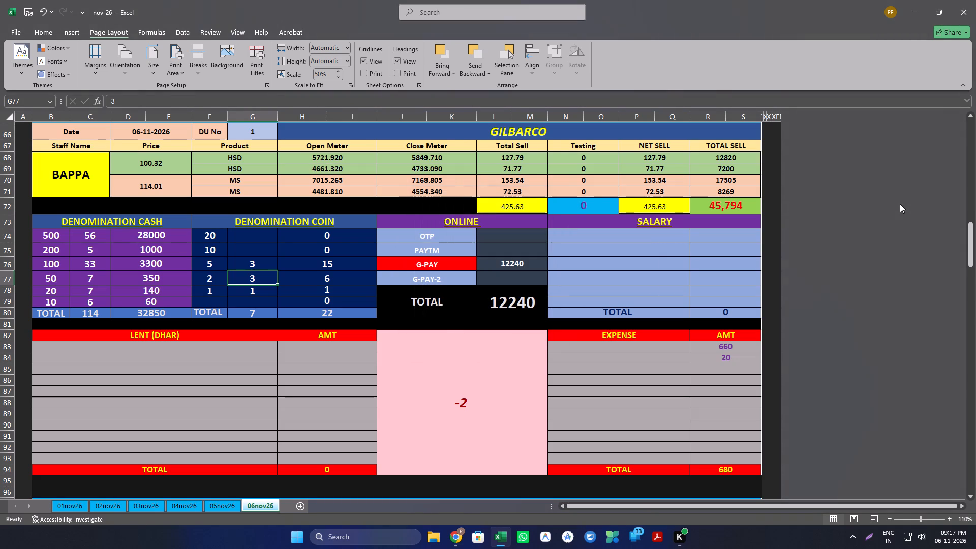
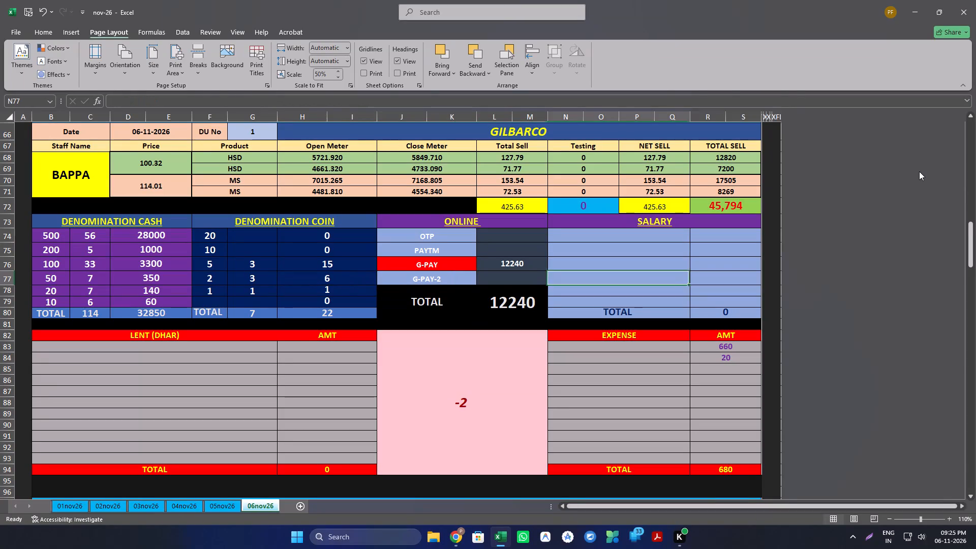
Enter an expense amount of 100 in the third expense row of the Gilbarco section.
key("Right")
key("Down")
key("Down")
key("Down")
key("Down")
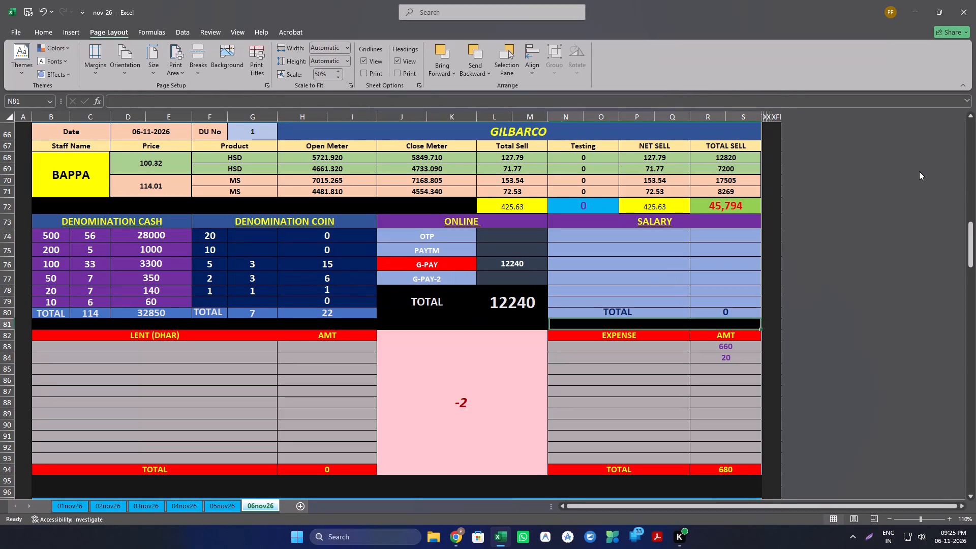
key("Down")
key("Down")
key("Down")
key("Down")
key("Down")
key("Up")
type("100")
key("Return")
key("Up")
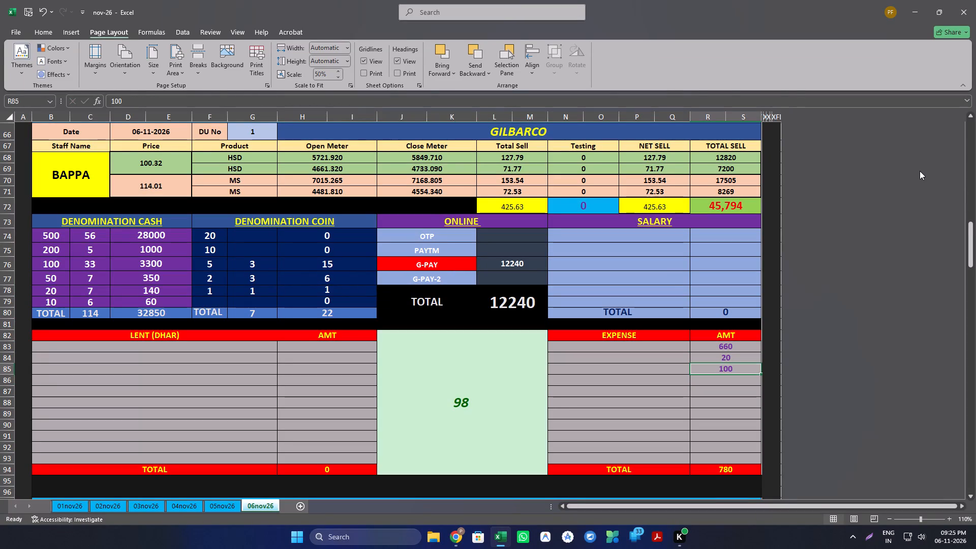
Label the 100 expense in the Gilbarco section "bappa mobile commission".
key("Up")
key("Left")
key("Down")
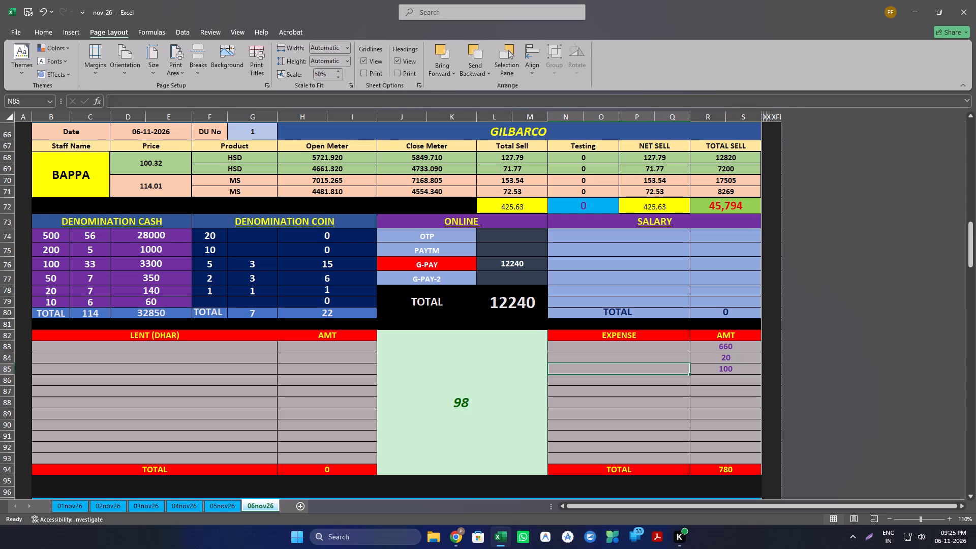
type("mobile commisiion")
key("Return")
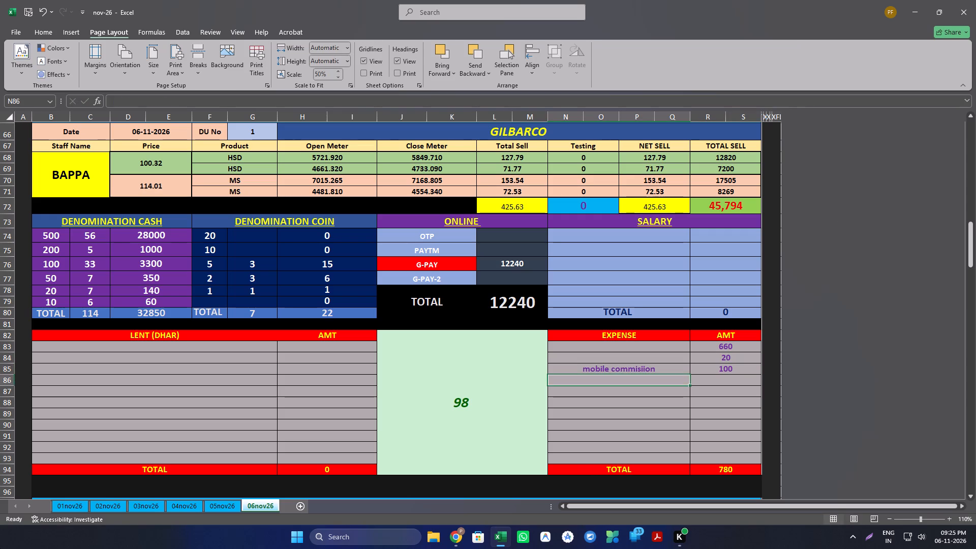
key("Up")
key("b")
type("app")
key("space")
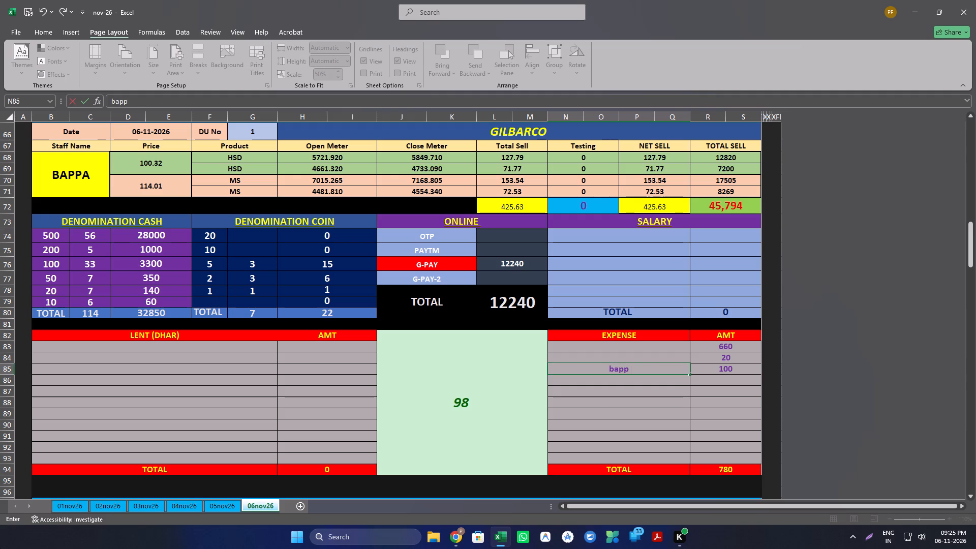
key("BackSpace")
type("a mobile comm")
type("ission")
key("Return")
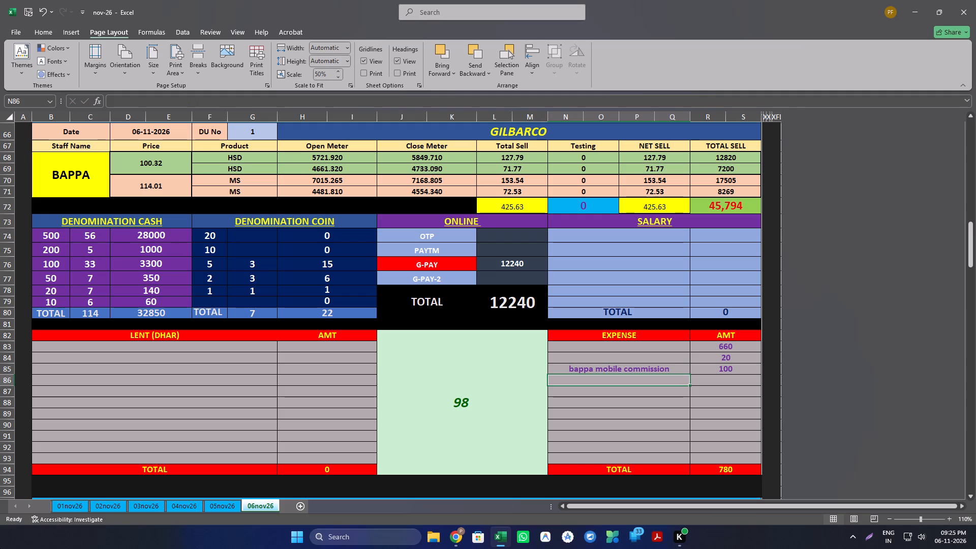
Set the count of 100-rupee notes to 32 in the Gilbarco cash denominations.
key("Up")
key("Up")
key("Up")
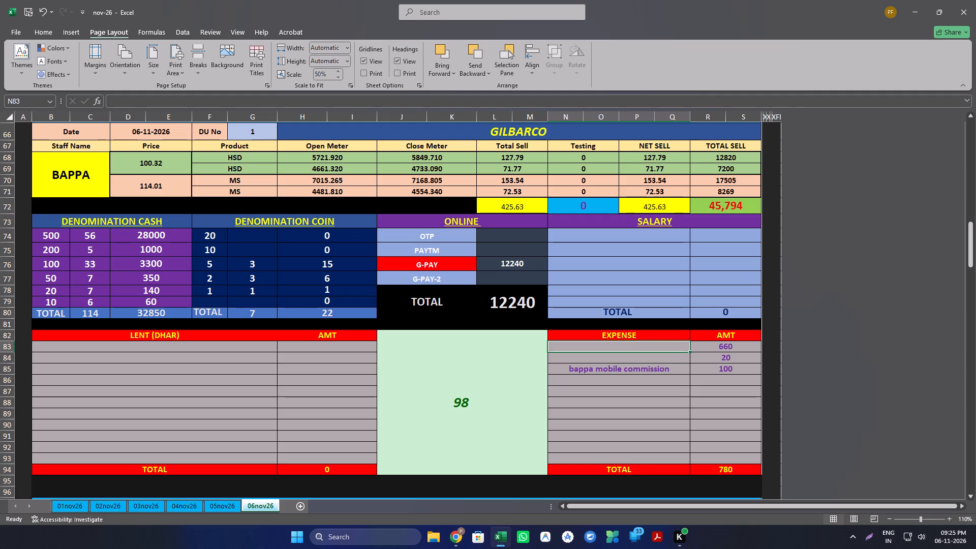
key("Left")
key("Left")
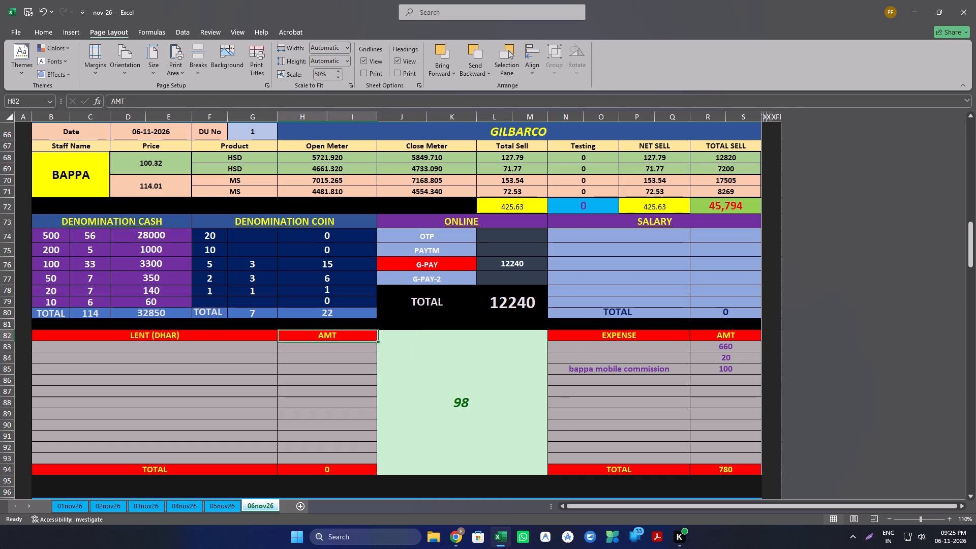
key("Up")
key("Left")
key("Up")
key("Up")
key("Right")
key("Up")
key("Up")
key("Right")
key("Up")
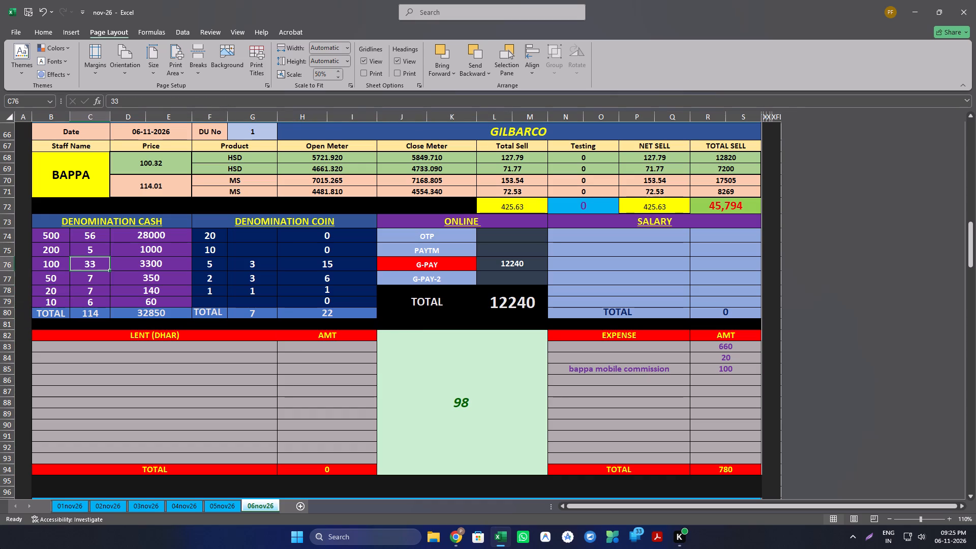
type("32")
key("Return")
Label the 20 expense in the Gilbarco section "staff tiffin".
key("Right")
key("Right")
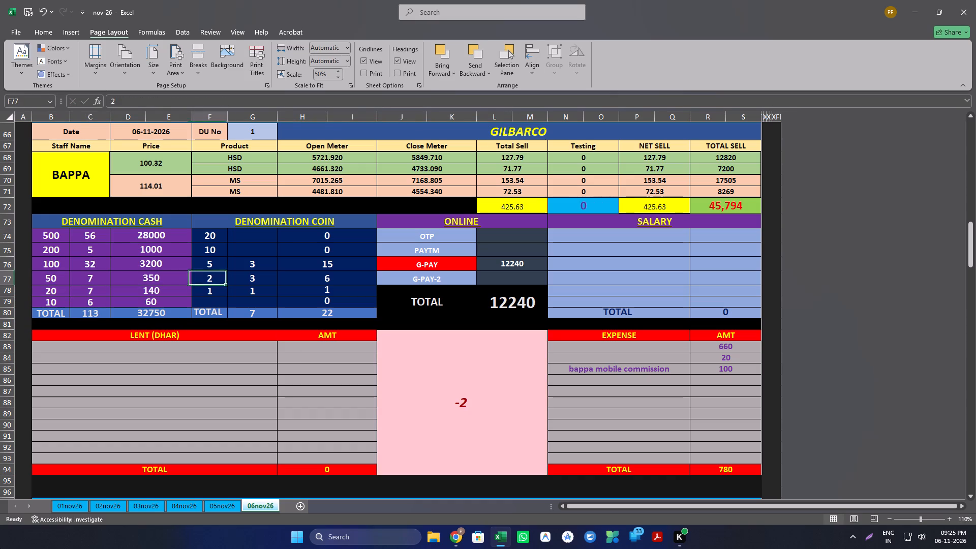
key("Right")
key("Right")
key("Down")
key("Down")
key("Right")
key("Down")
key("Down")
key("Down")
key("Right")
key("Down")
key("Right")
key("Right")
key("Up")
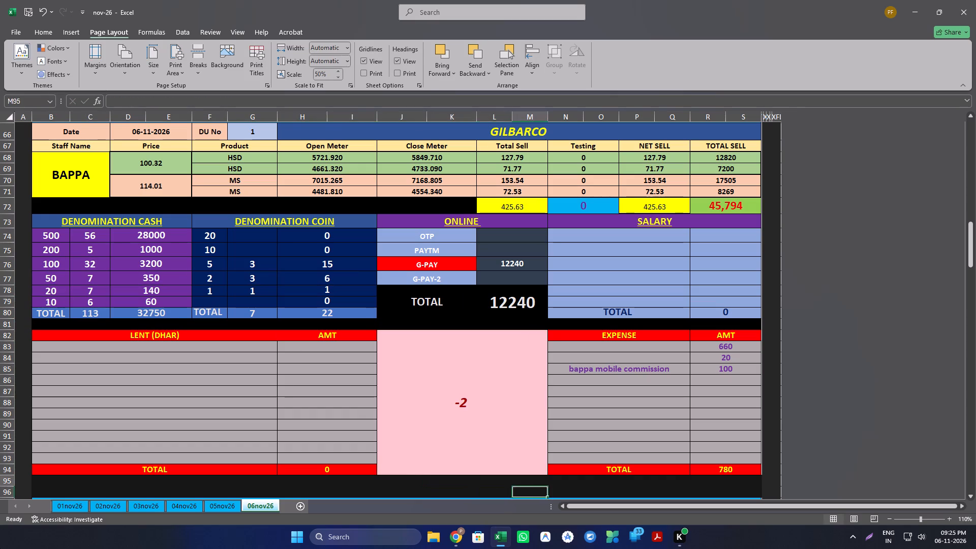
key("Up")
key("Right")
key("Up")
key("Down")
key("Up")
key("Up")
key("Up")
key("Up")
key("Up")
key("Up")
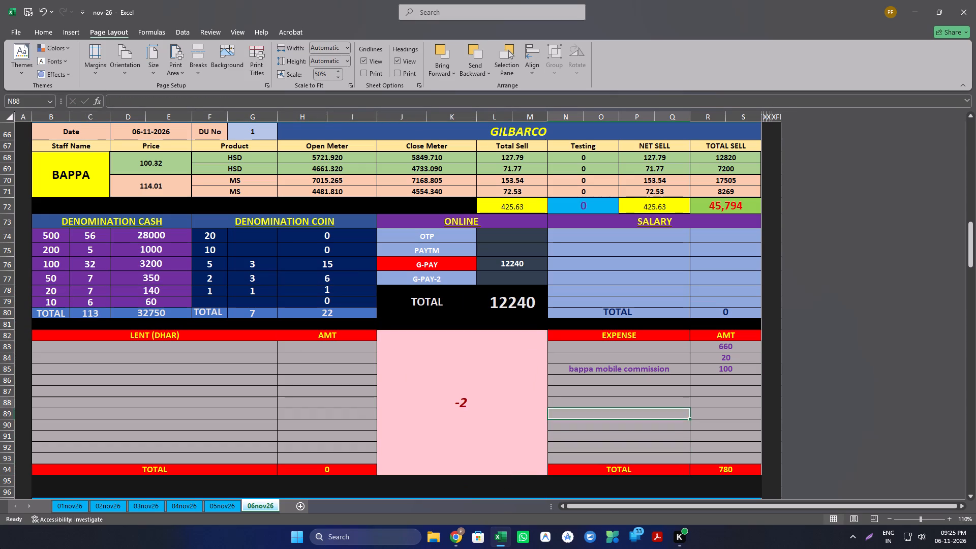
key("Up")
key("Up")
key("Up")
key("Up")
type("staff tiffi")
key("m")
key("BackSpace")
key("n")
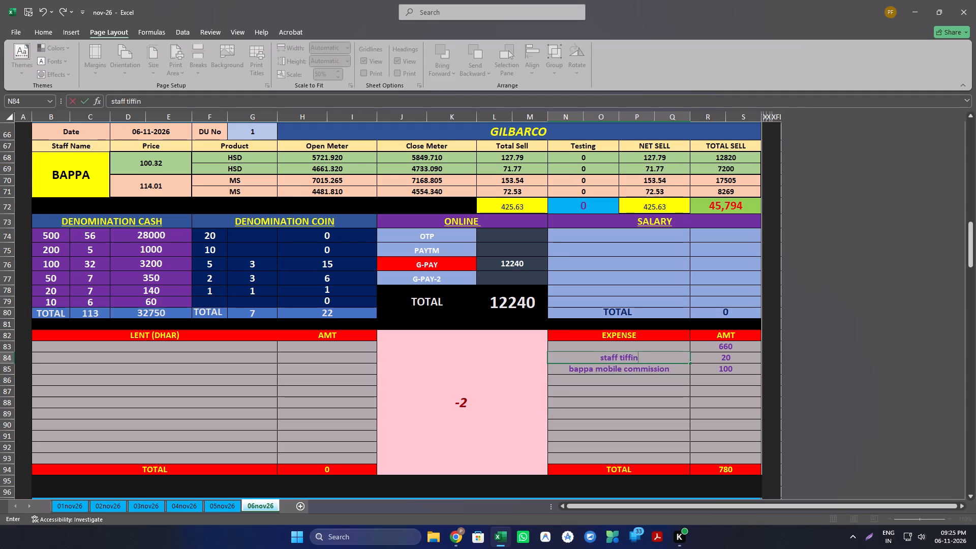
key("Return")
Label the 660 expense in the Gilbarco section "sanju bike fuel".
key("Up")
key("Up")
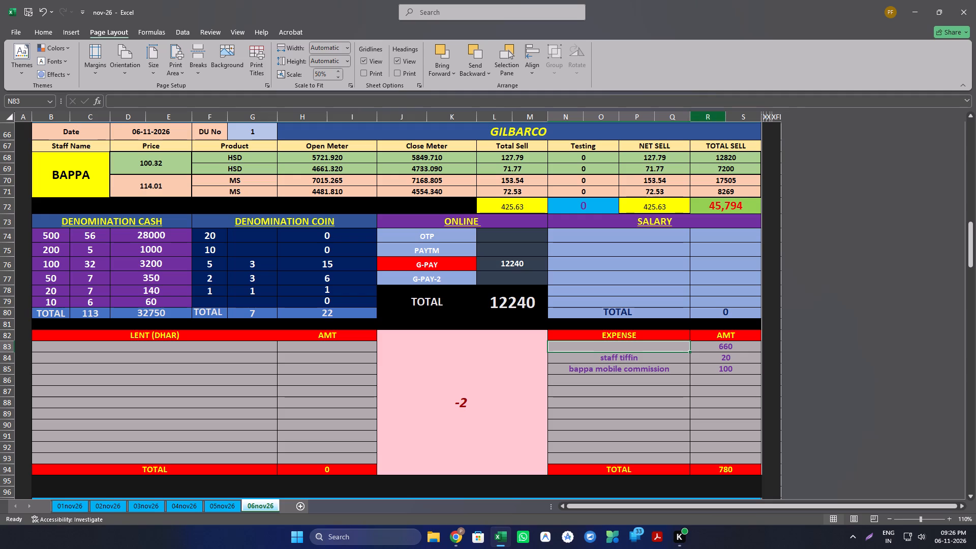
type("sanju")
key("space")
type("bike fuel")
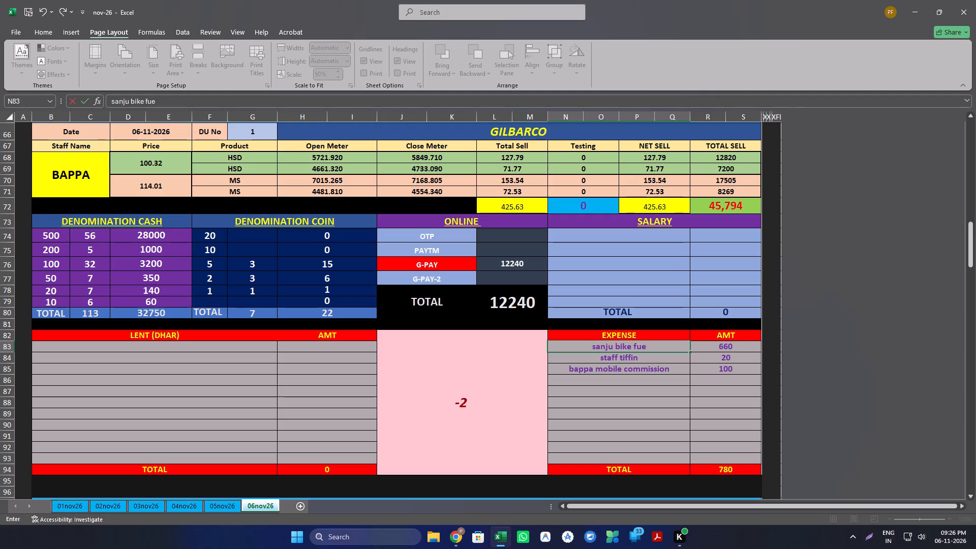
key("Return")
Set the testing quantity to 10 for the third MS row of the 06-11-2026 daily summary.
key("Down")
key("Down")
key("Down")
key("Down")
key("Down")
key("Down")
key("Down")
key("Down")
key("Down")
key("Down")
key("Down")
key("Down")
key("Down")
key("Down")
key("Down")
key("Down")
key("Down")
key("Down")
key("Down")
key("Down")
key("Down")
key("Down")
key("Down")
key("Down")
key("Down")
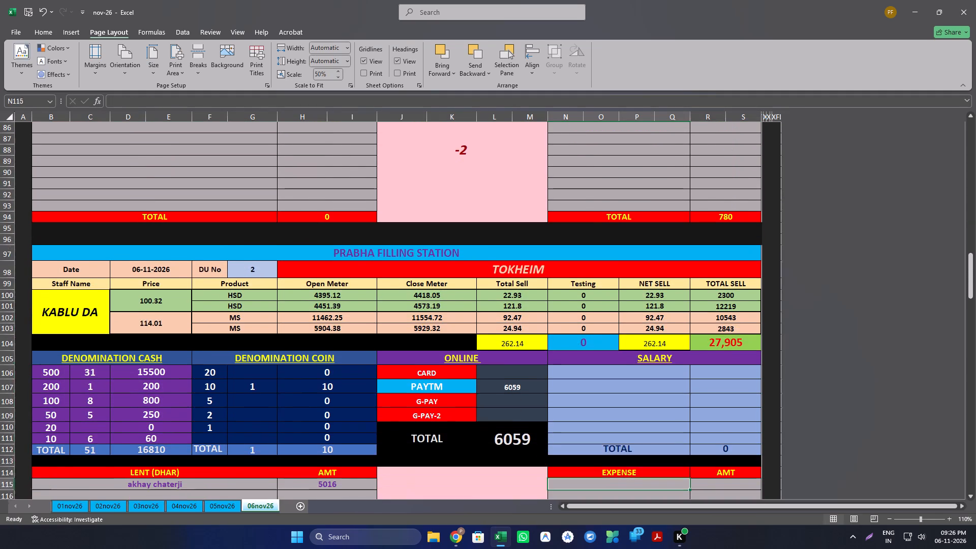
key("Up")
key("Left")
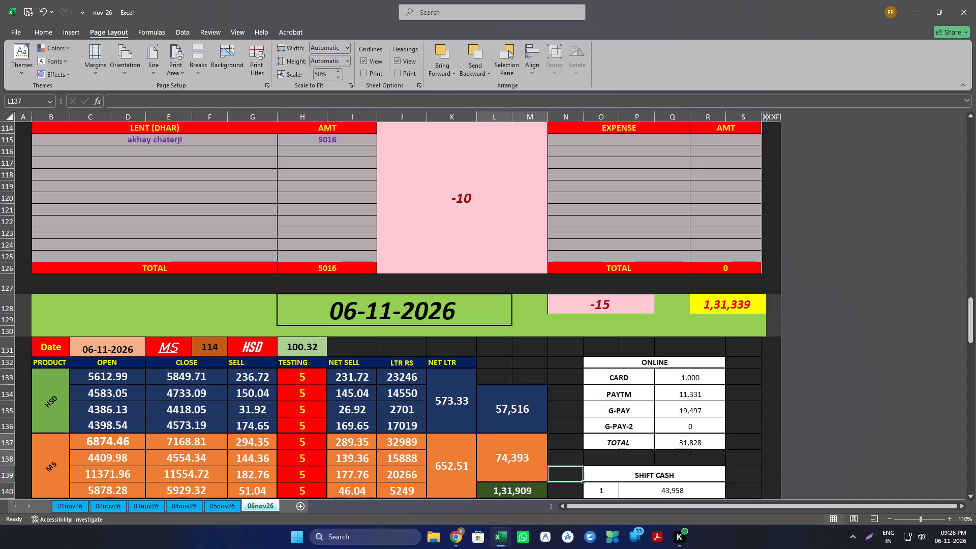
key("Up")
key("Left")
key("Up")
key("Left")
key("Left")
key("Down")
key("Left")
key("Down")
key("Left")
key("Down")
key("Down")
key("Right")
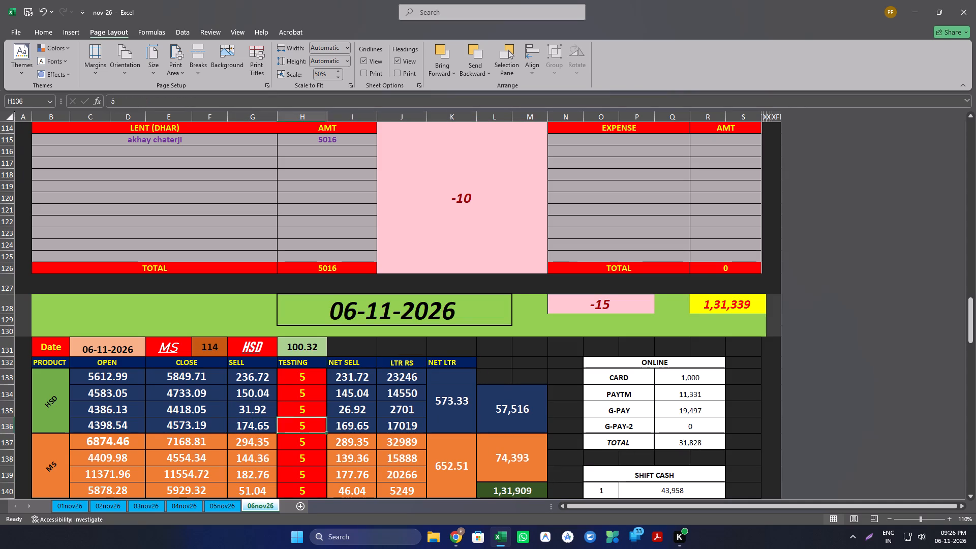
key("Right")
key("Down")
key("Down")
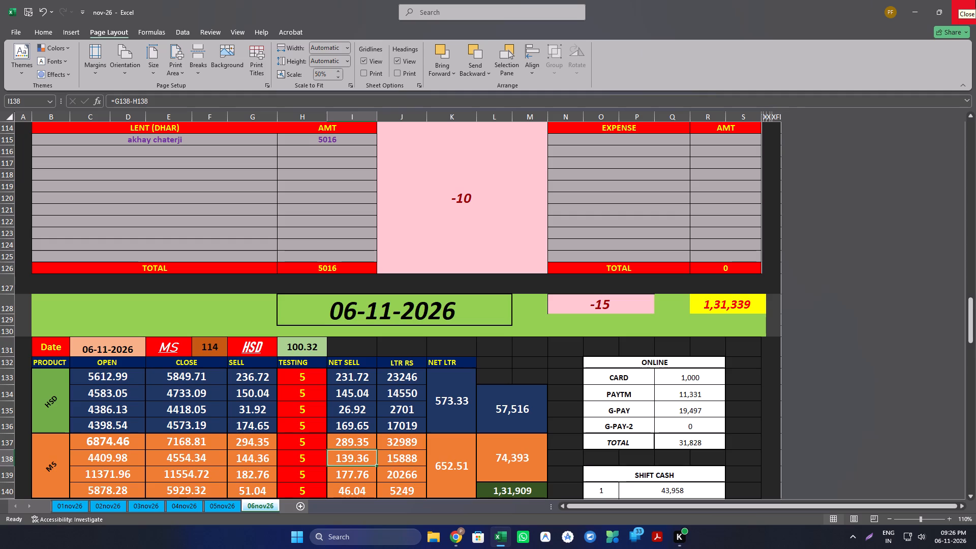
key("Left")
key("Up")
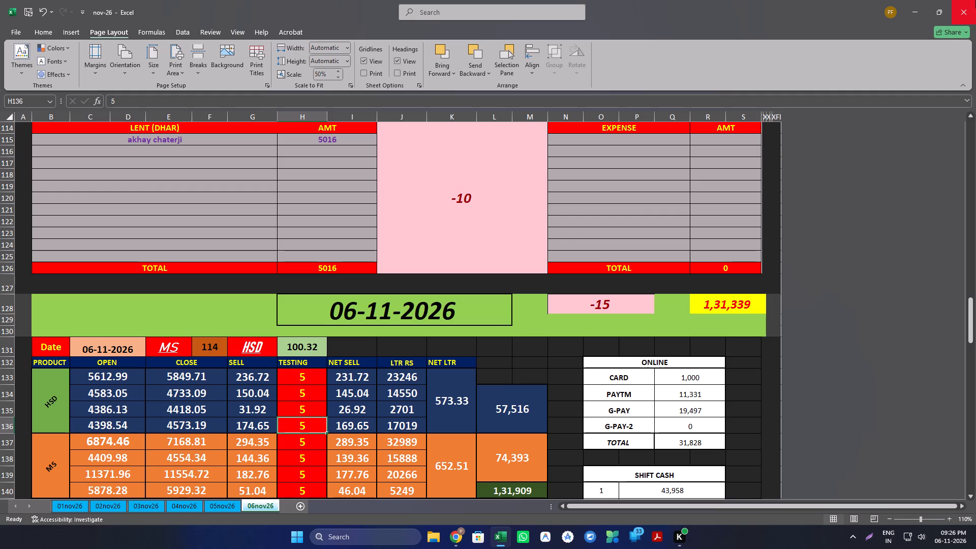
key("Right")
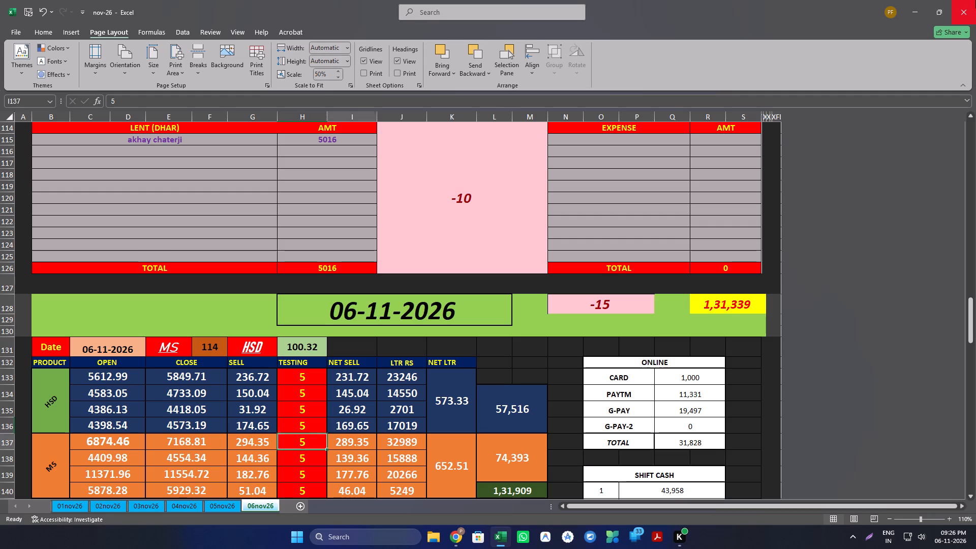
key("Down")
key("Down")
key("Down")
key("Down")
key("Left")
key("Down")
key("Up")
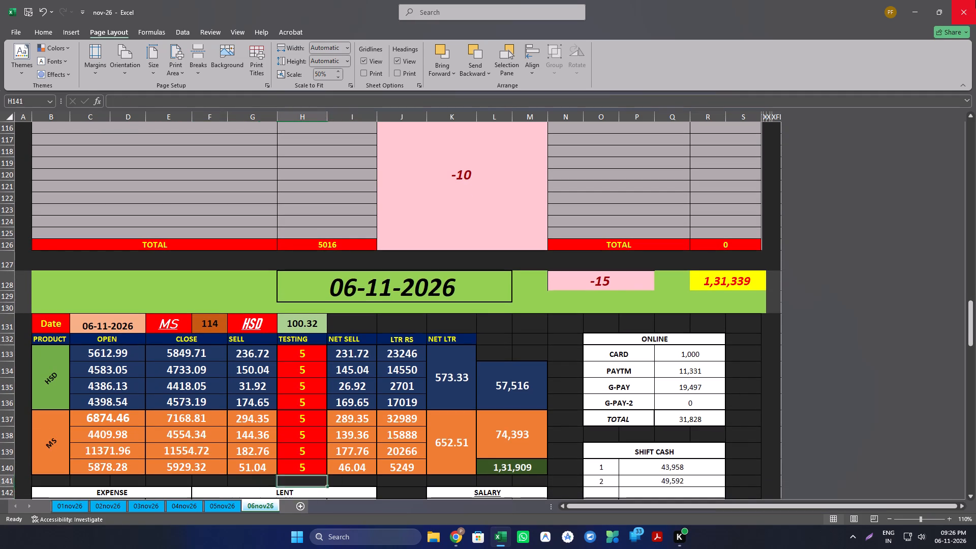
key("Up")
key("Up")
key("Up")
key("Return")
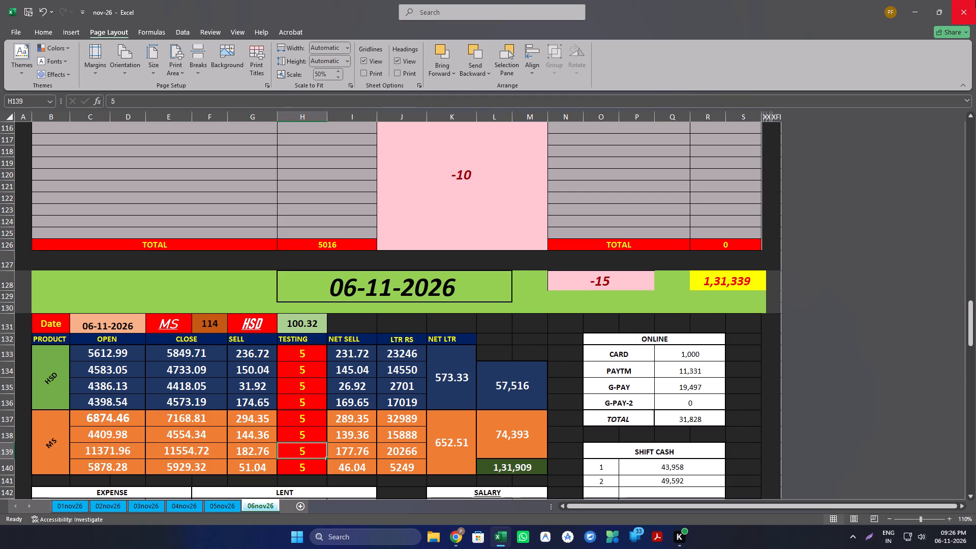
type("10")
key("Return")
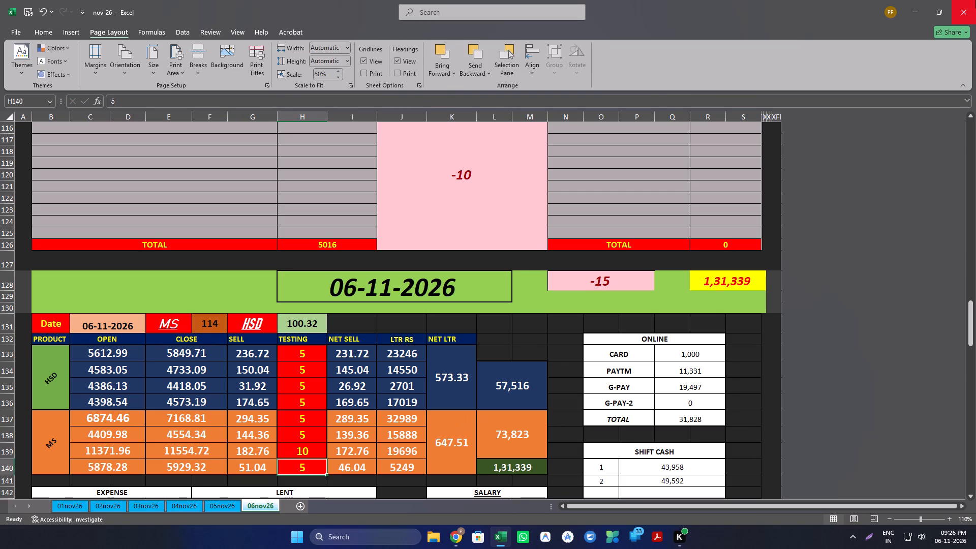
Save the workbook.
key("ctrl+s")
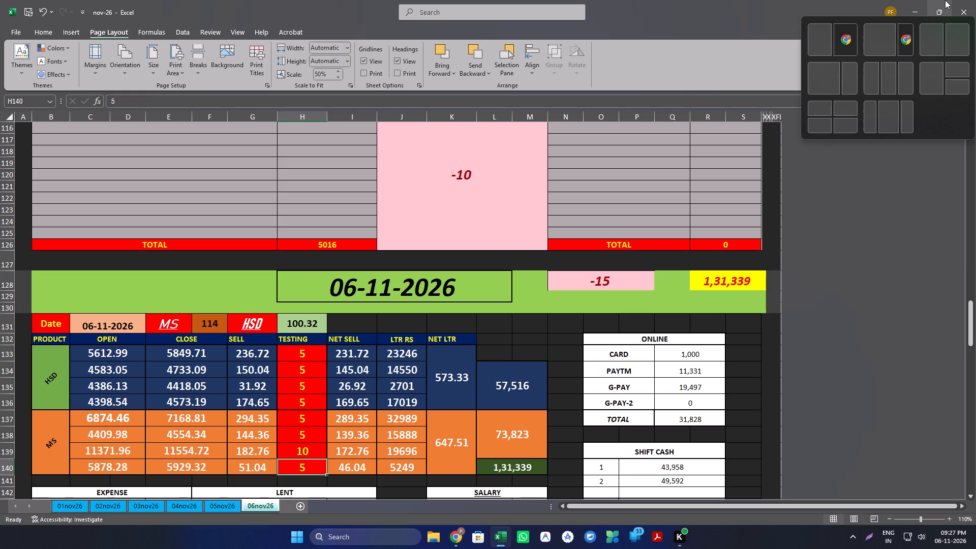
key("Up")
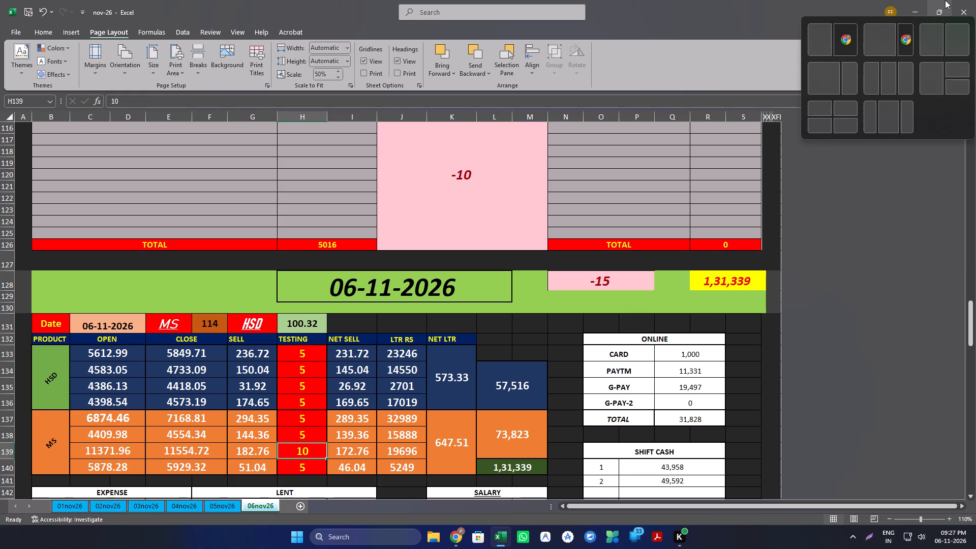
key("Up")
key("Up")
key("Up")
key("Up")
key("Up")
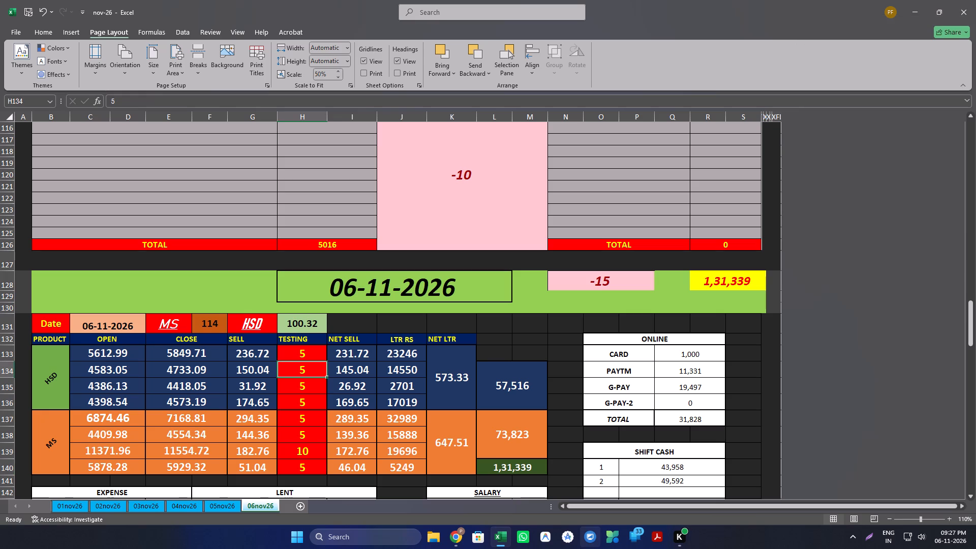
Append "50 ltr" to the customer name of the 5016 lent entry in the Tokheim section.
key("Up")
key("Up")
key("Up")
key("Up")
key("Up")
key("Up")
key("Up")
key("Up")
key("Up")
key("Up")
key("Up")
key("Up")
key("Up")
key("Up")
key("Up")
key("Up")
key("Up")
key("Up")
key("Up")
key("Up")
key("Up")
key("Up")
key("Up")
key("Up")
key("Up")
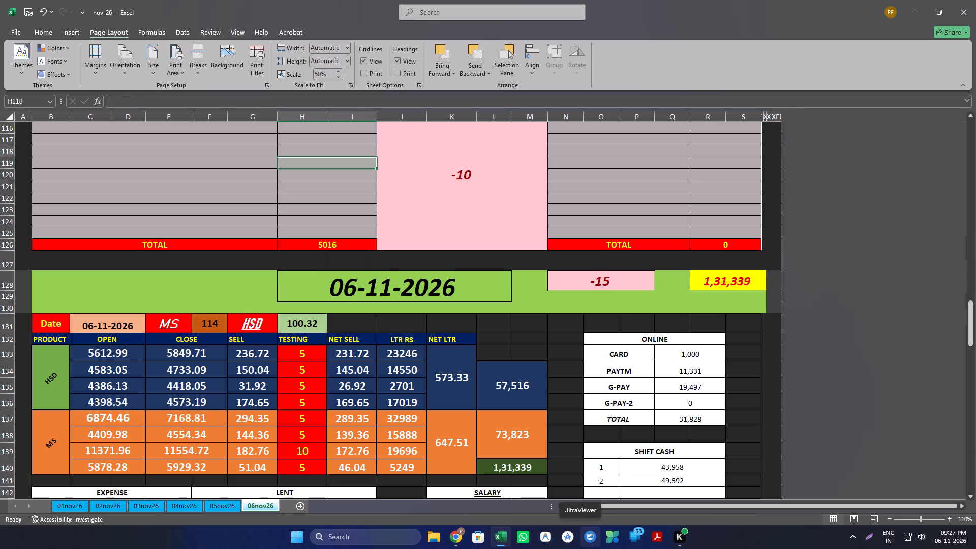
key("Up")
key("Up")
key("Up")
key("Up")
key("Up")
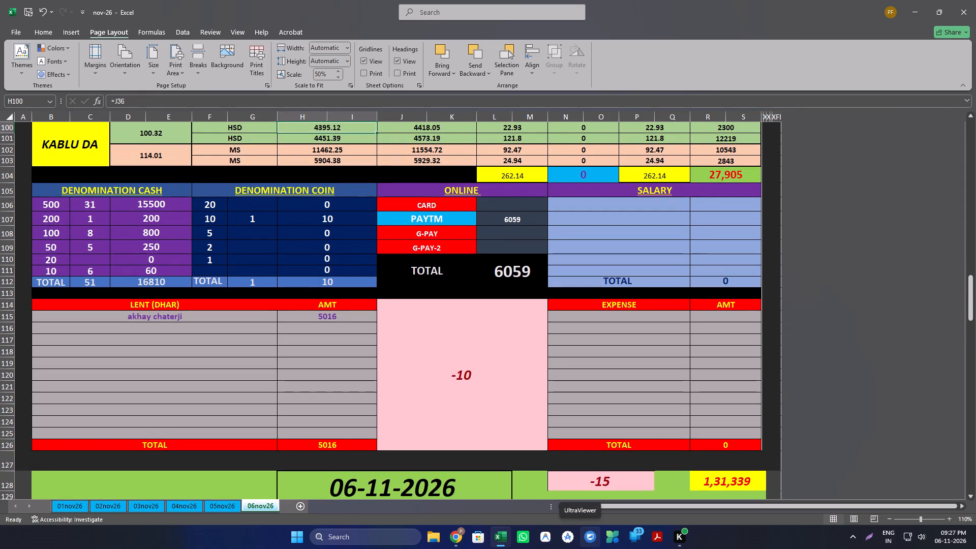
key("Up")
key("Up")
key("Up")
key("Down")
key("Down")
key("Down")
key("Down")
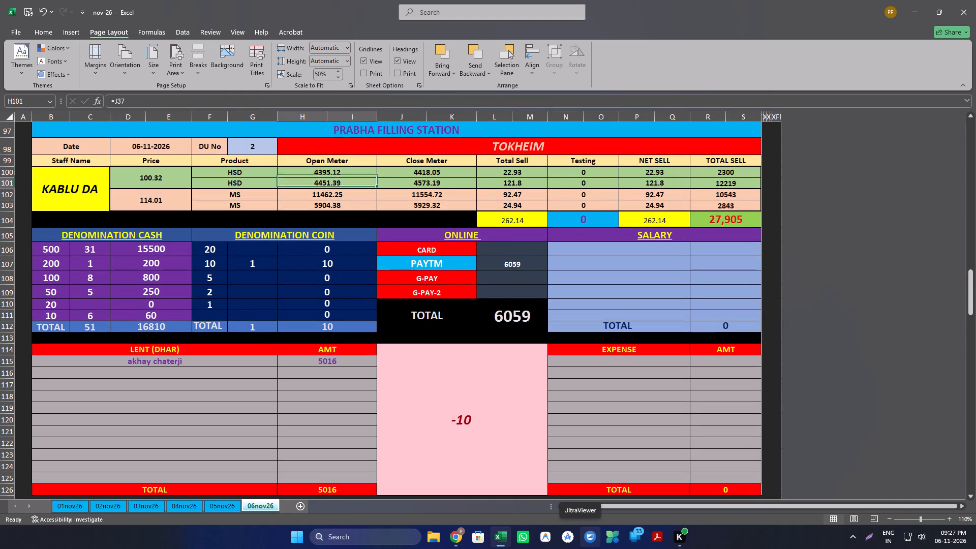
key("Down")
key("Down")
key("Down")
key("Up")
key("Down")
key("Down")
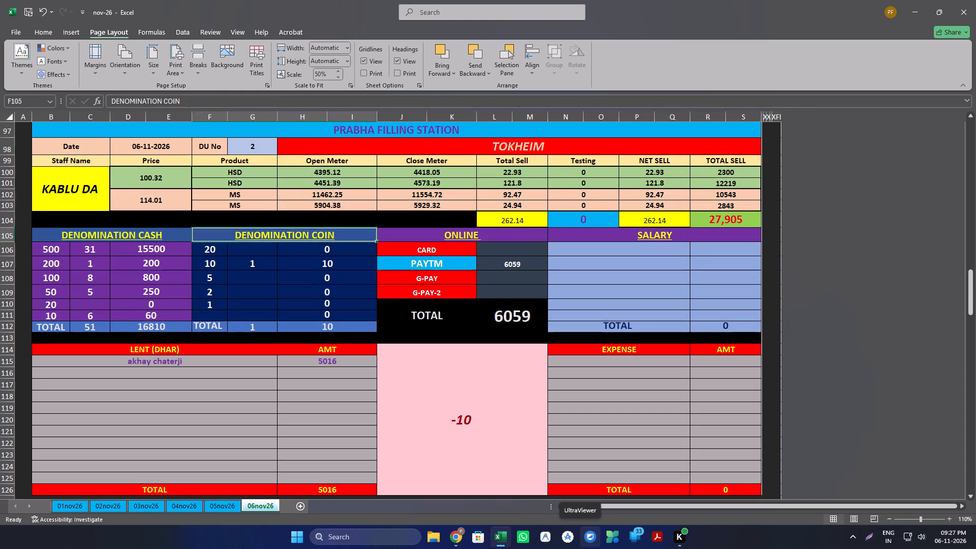
key("Down")
key("Down")
key("Up")
key("Down")
key("Down")
key("Down")
key("Down")
key("Down")
key("Down")
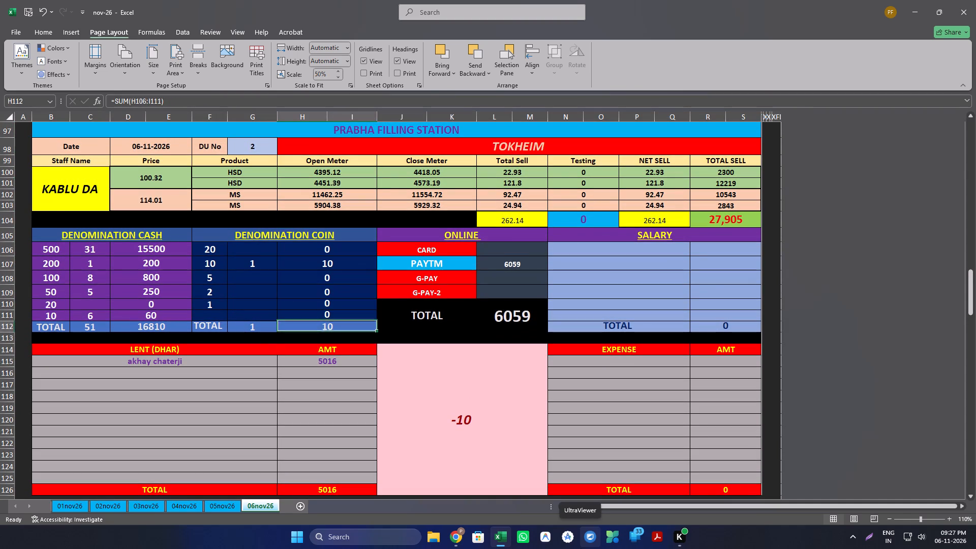
key("Down")
key("Down")
key("Down")
key("Down")
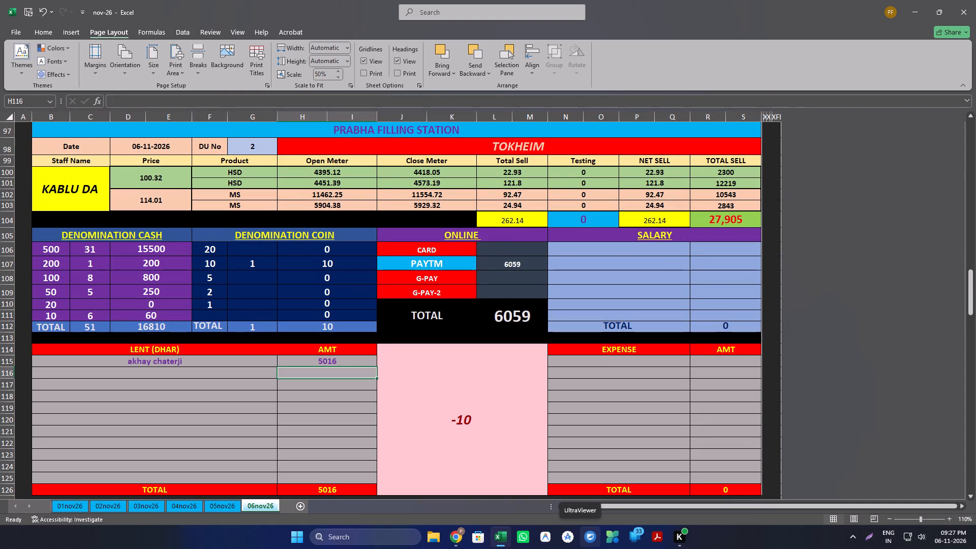
key("Up")
key("Left")
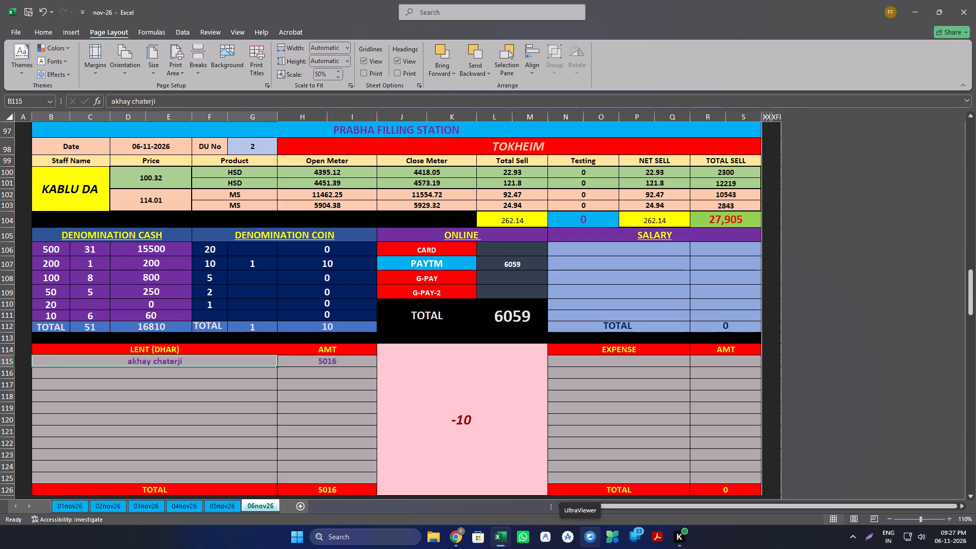
key("F2")
key("space")
type("500ltr")
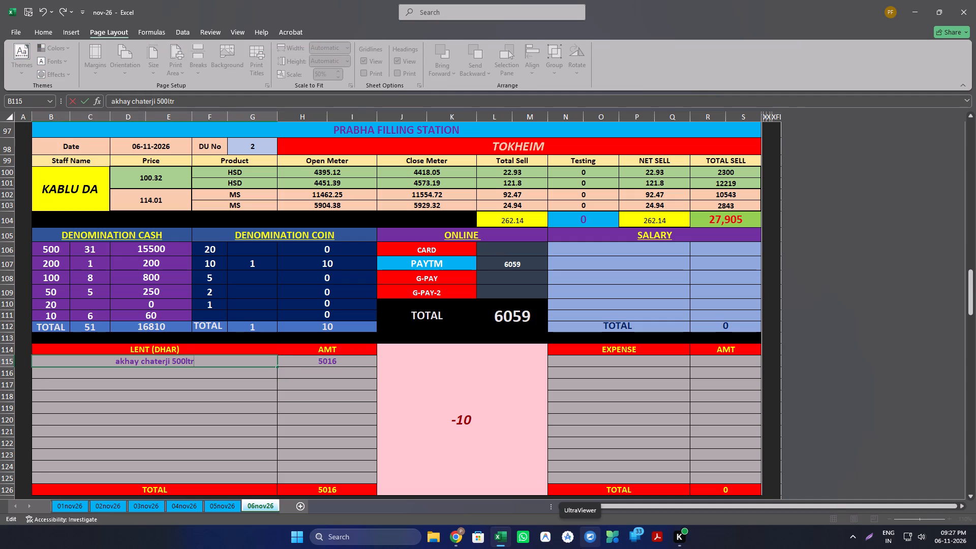
key("BackSpace")
key("BackSpace")
key("BackSpace")
key("BackSpace")
key("BackSpace")
key("BackSpace")
key("space")
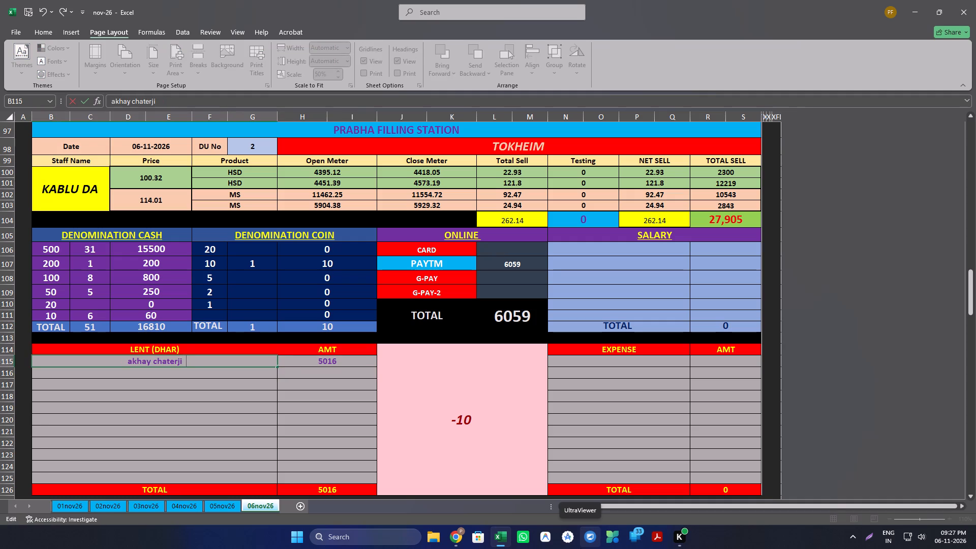
type("50 ltr")
key("Return")
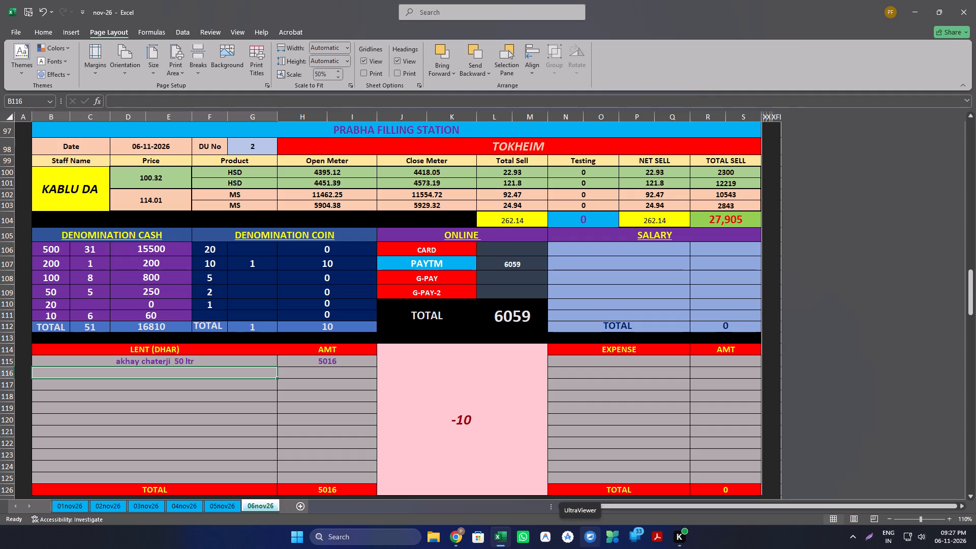
Clear the three filled rows of the Expense and Lent tables in the 06-11-2026 daily summary.
scroll(539, 339, "down", 2)
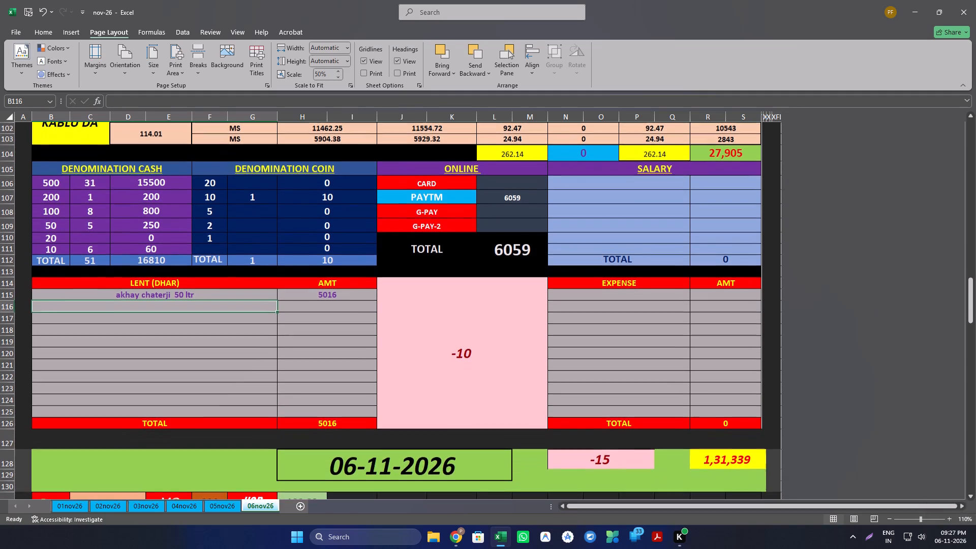
scroll(540, 339, "down", 3)
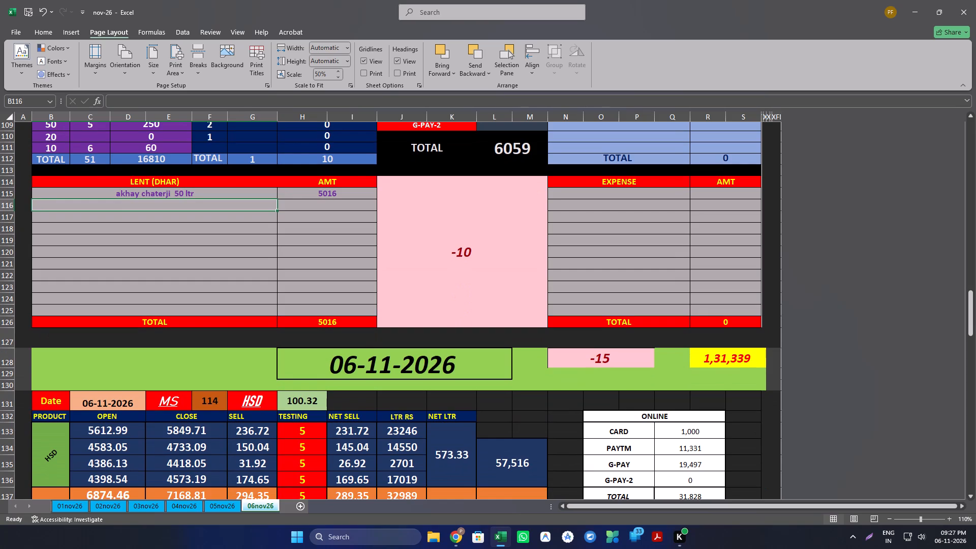
scroll(540, 339, "down", 9)
left_click(99, 282)
left_click_drag(99, 282, 197, 282)
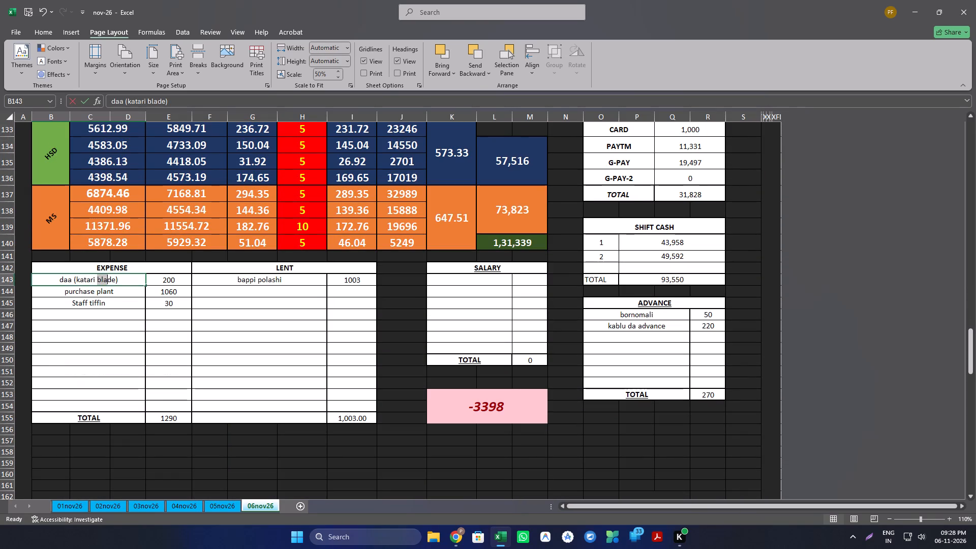
left_click_drag(197, 282, 278, 289)
left_click(278, 289)
key("Down")
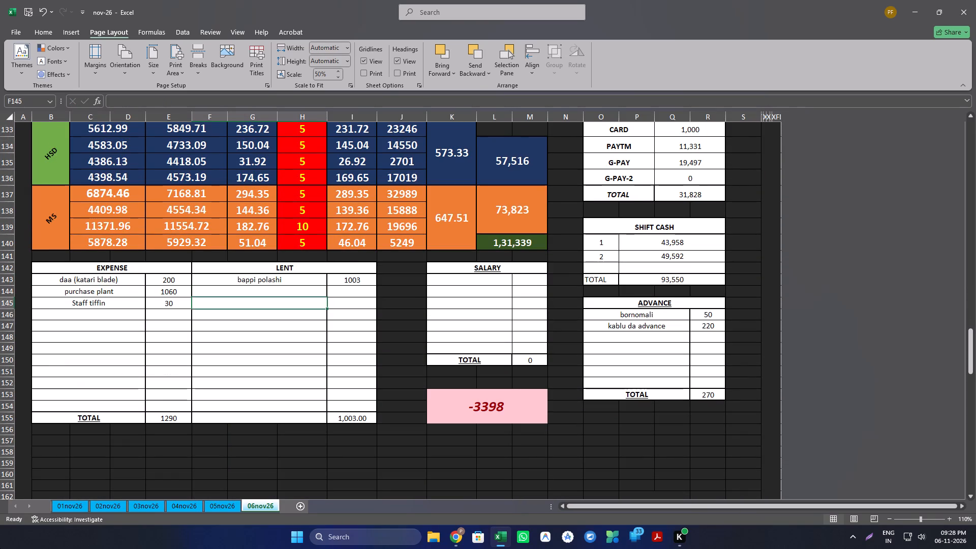
key("Up")
key("Left")
key("Left")
key("Up")
key("shift+Right")
key("shift+Right")
key("shift+Right")
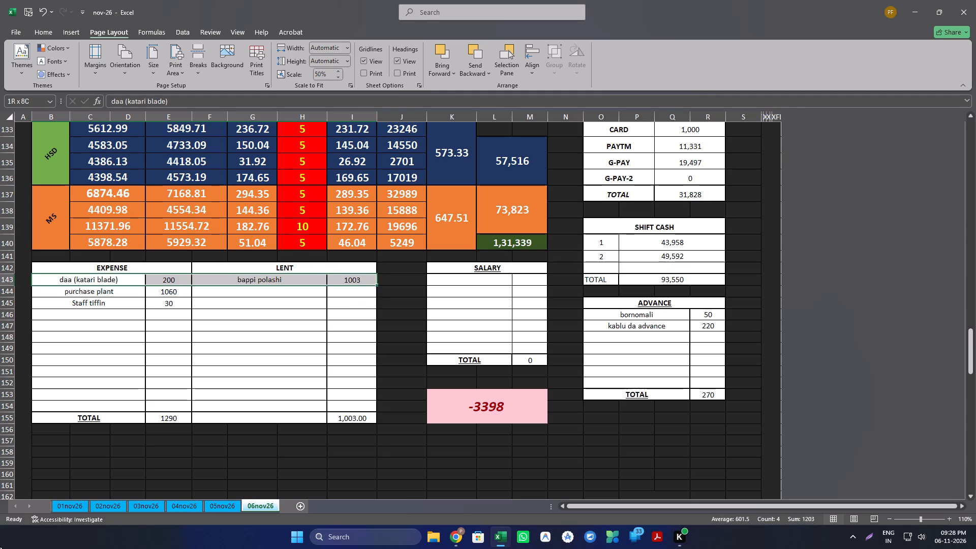
key("shift+Down")
key("shift+Down")
key("Delete")
Clear the two filled entries and their amounts from the Advance table of the daily summary.
key("Right")
key("Right")
key("Right")
key("Right")
key("Right")
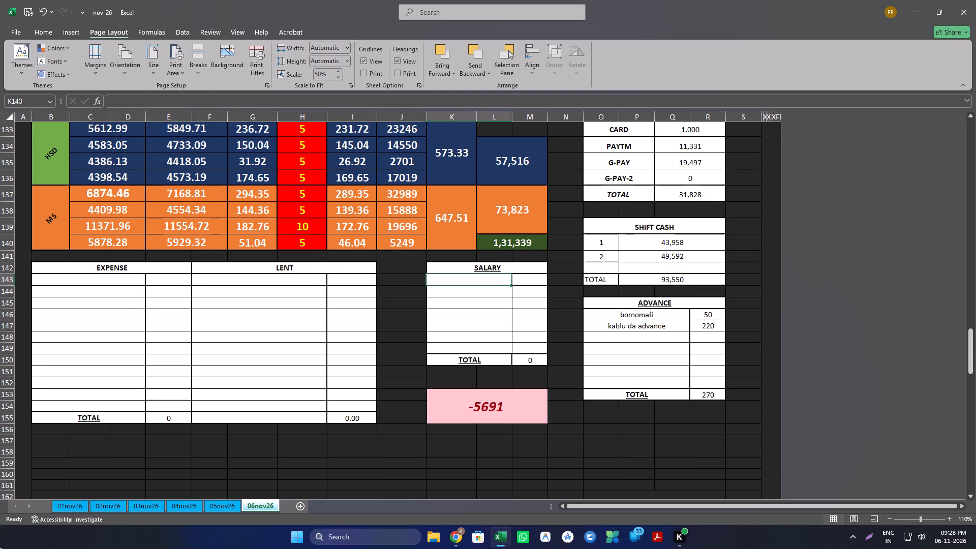
key("Right")
key("Down")
key("Down")
key("Down")
key("Right")
key("Right")
key("shift+Right")
key("shift+Down")
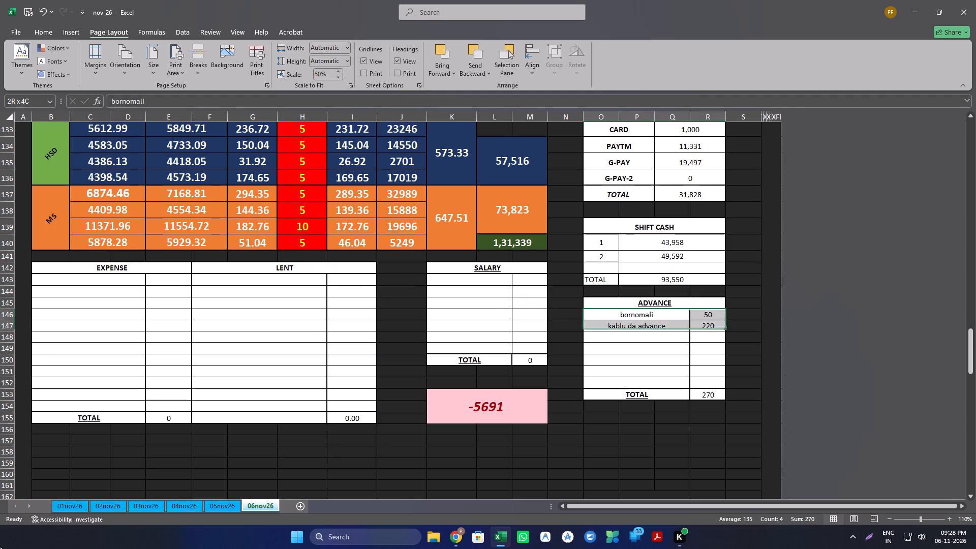
key("Delete")
Enter 5016 as the amount in the first row of the daily summary's Lent table.
key("Up")
key("Left")
key("Up")
key("Left")
key("Up")
key("Left")
key("Up")
key("Left")
key("Up")
key("Left")
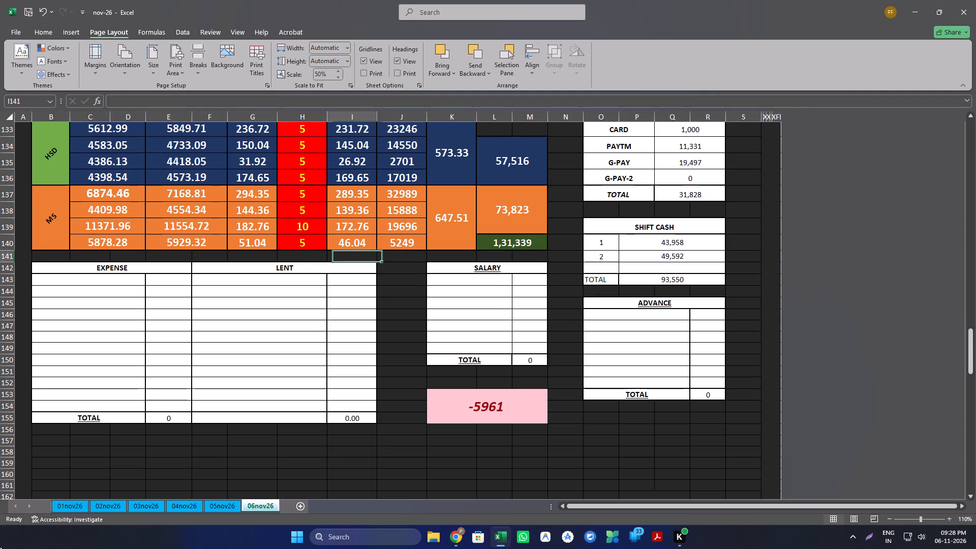
key("Up")
key("Down")
key("Left")
key("Down")
key("Right")
key("Down")
key("Down")
key("Down")
key("Left")
key("Up")
key("Up")
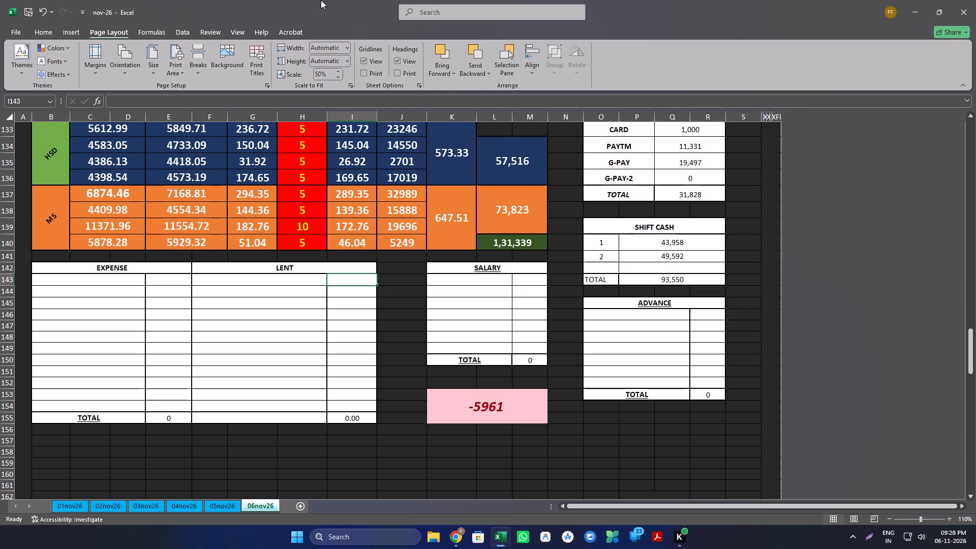
type("85")
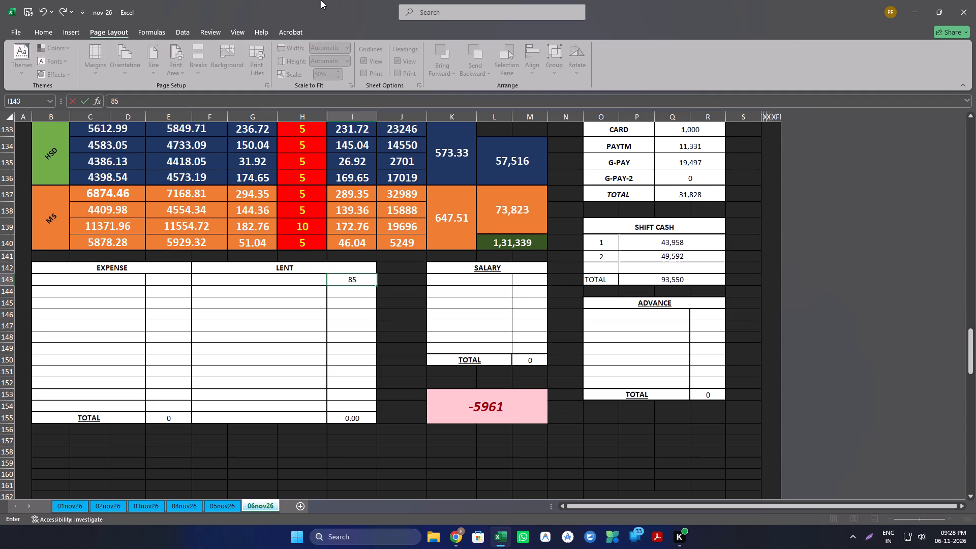
key("BackSpace")
key("BackSpace")
type("5016")
key("Return")
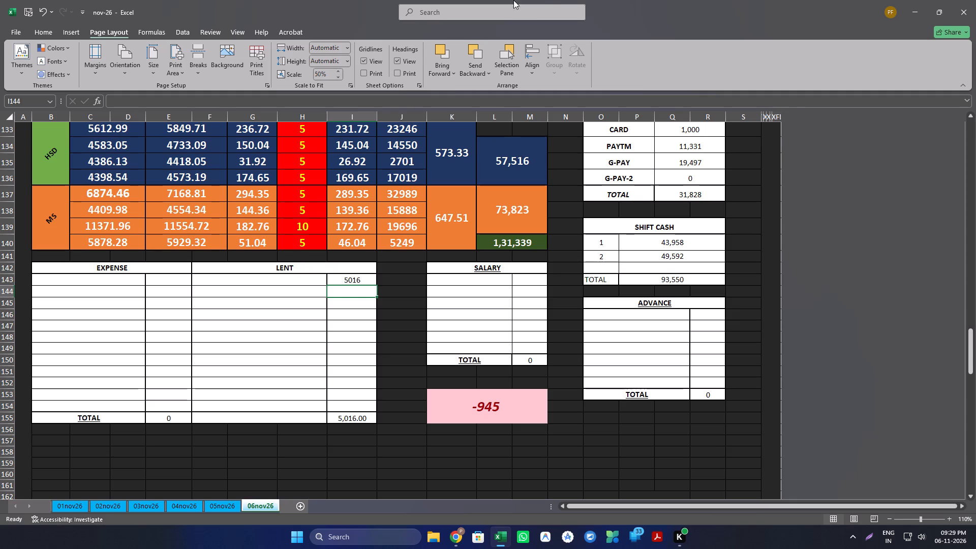
Set the count of 100 notes to 31 in the Gilbarco section's cash denominations, keeping the 50-note count at 7.
scroll(531, 44, "up", 18)
scroll(625, 152, "up", 2)
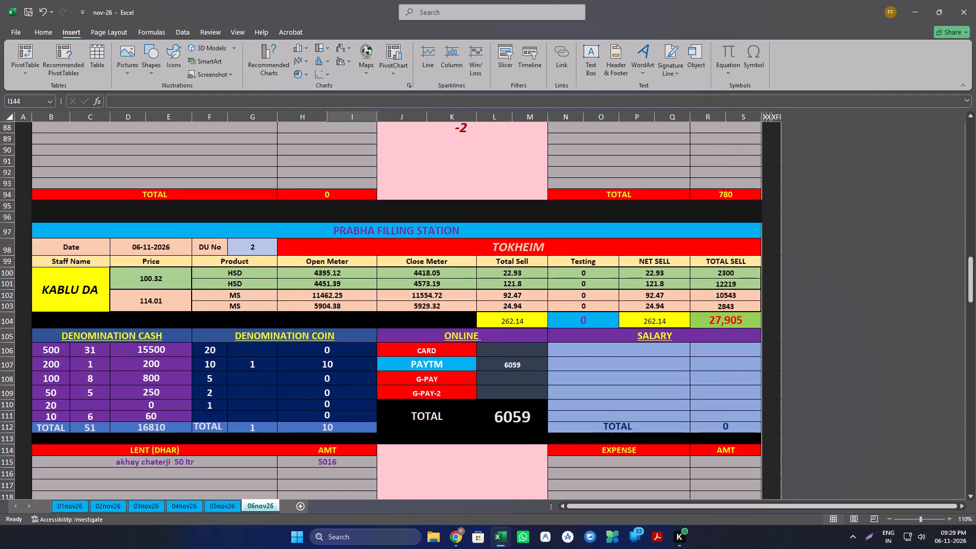
scroll(625, 152, "up", 5)
scroll(627, 152, "down", 2)
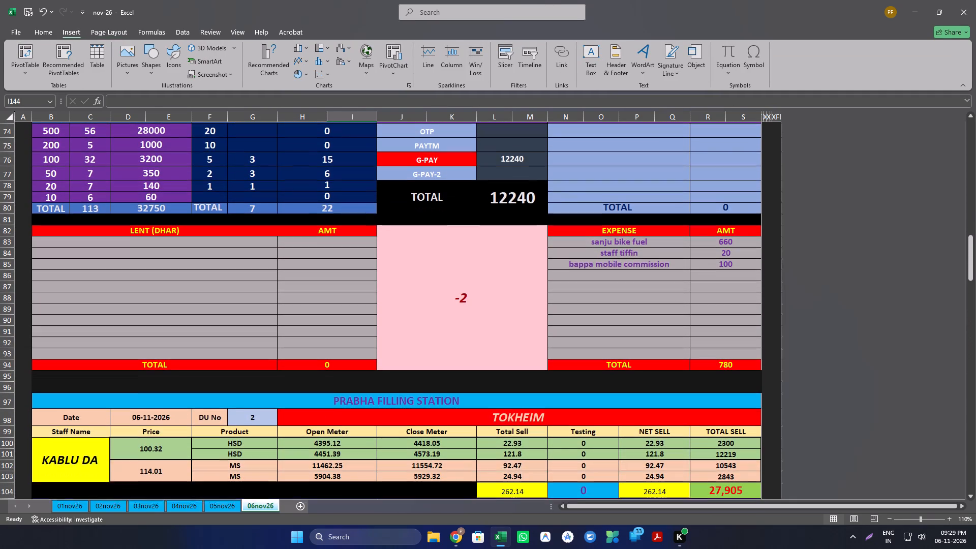
left_click(733, 242)
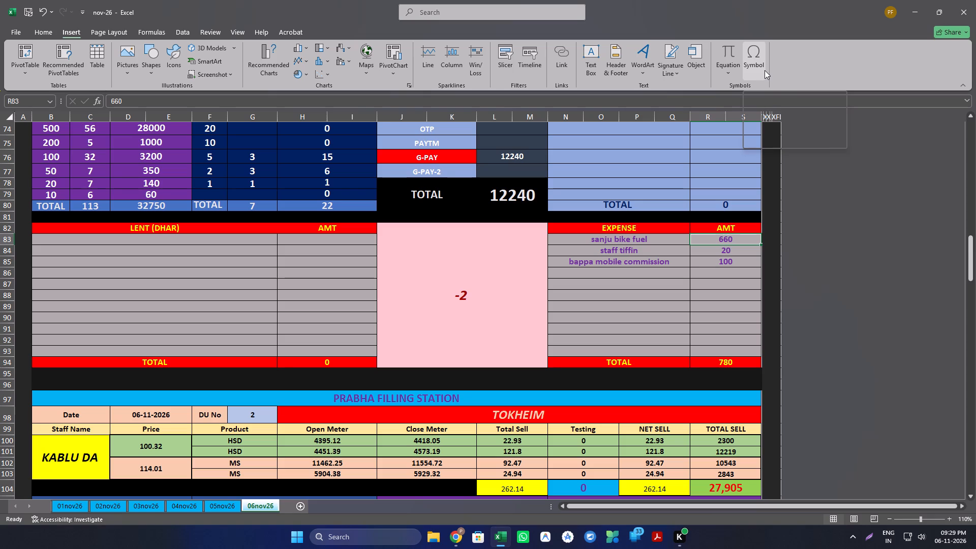
left_click(87, 166)
left_click(89, 153)
key("3")
key("1")
key("Return")
key("3")
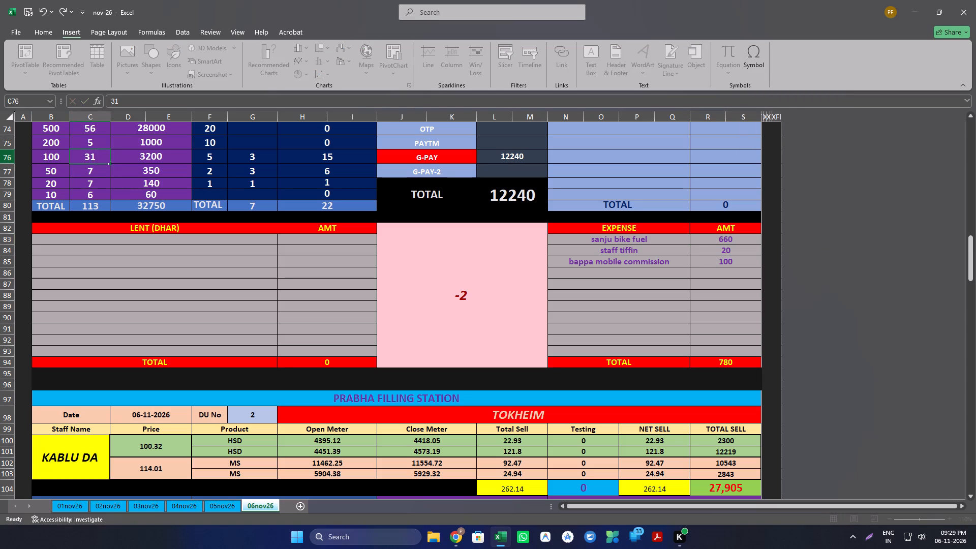
key("ctrl+z")
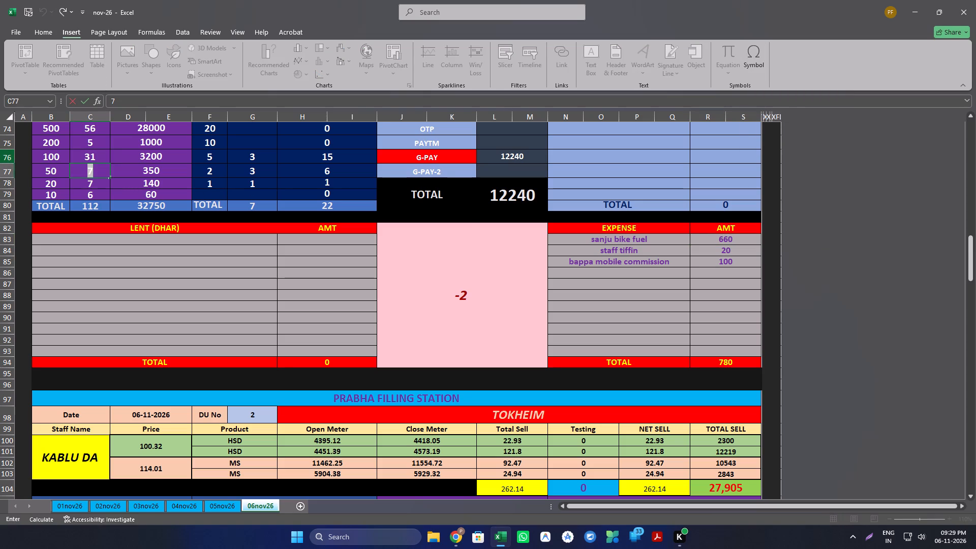
key("Return")
Set the sanju bike fuel amount to 760 in the Expense table of the section above Tokheim.
key("Right")
key("Right")
key("Right")
key("Right")
key("Right")
key("Right")
key("Right")
key("Right")
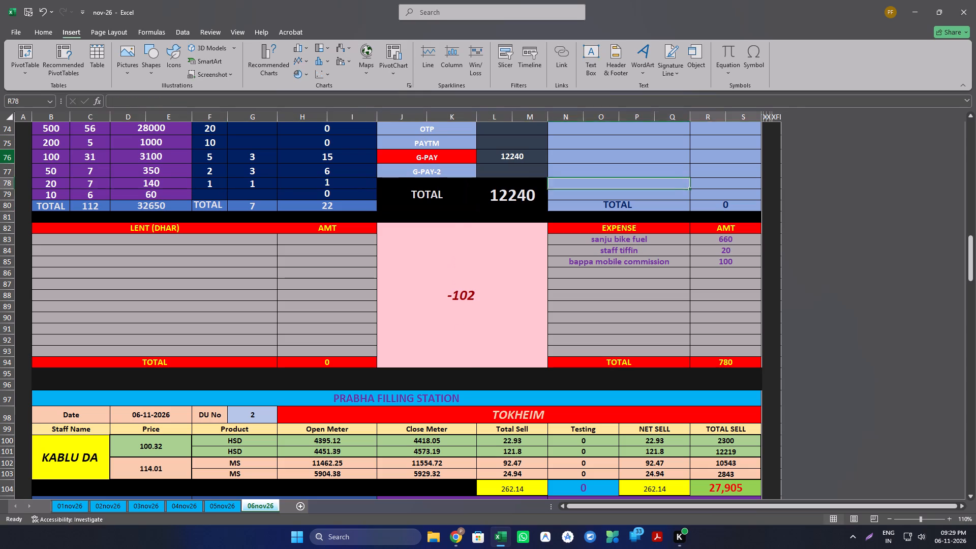
key("Down")
key("Down")
key("Down")
key("Down")
key("Down")
key("Down")
key("Up")
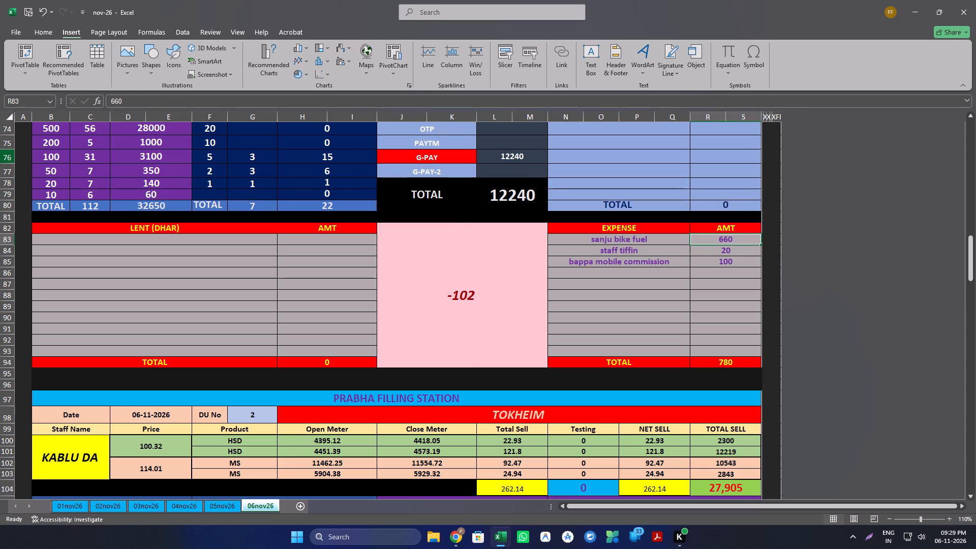
type("760")
key("Return")
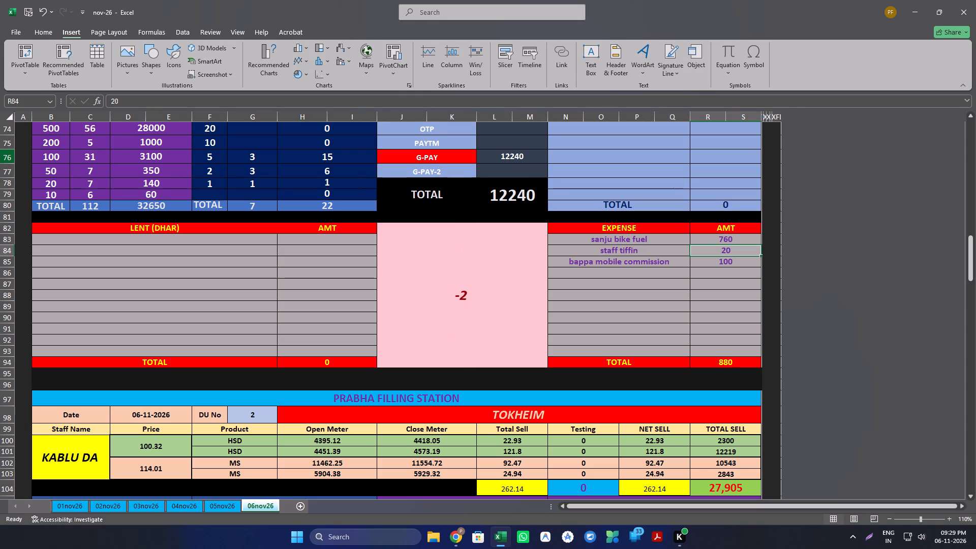
Save the nov-26 workbook.
left_click(26, 9)
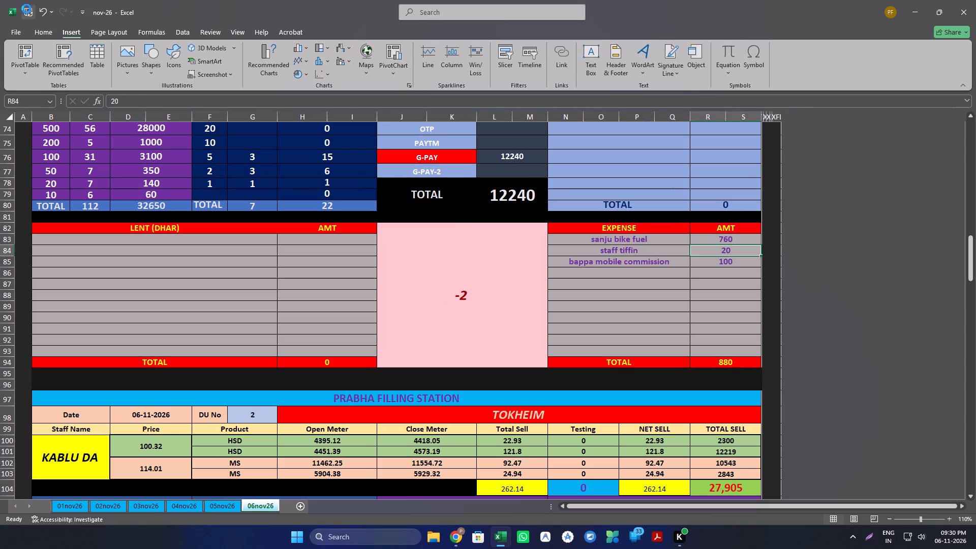